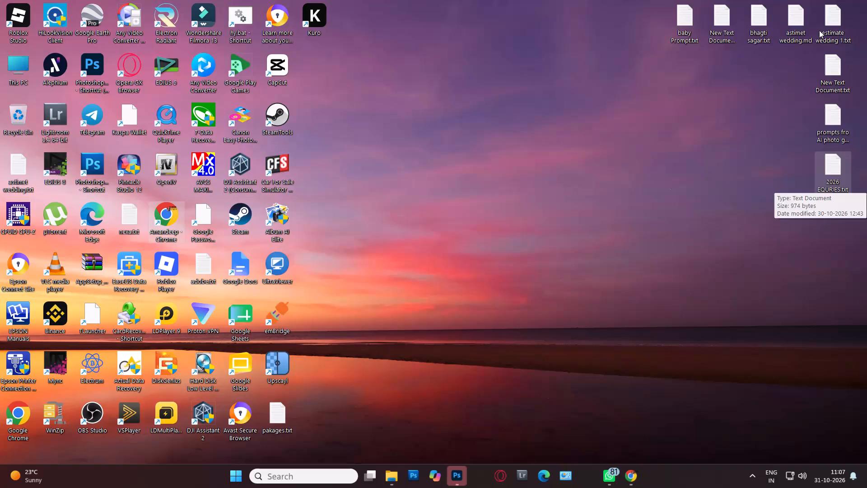
Open the desktop text file "estimate wedding 1.txt".
{"action": "double_click", "coordinate": [837, 13]}
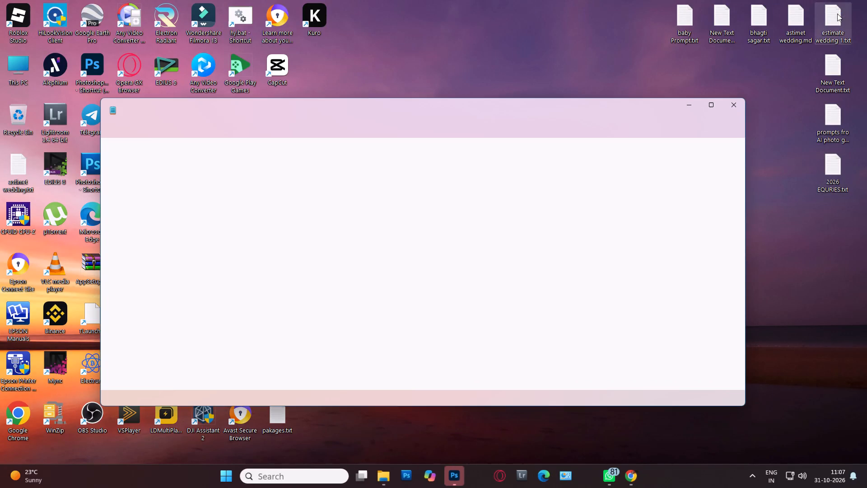
Copy the full estimate that starts with the 14th Dec 2026 ring ceremony, from the client name through the final delivery note.
{"action": "scroll", "coordinate": [361, 337], "scroll_direction": "down", "scroll_amount": 4}
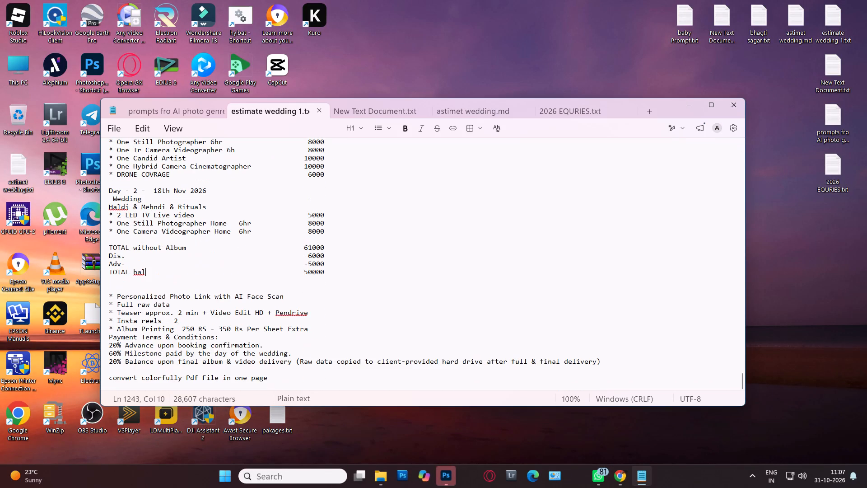
{"action": "scroll", "coordinate": [367, 336], "scroll_direction": "up", "scroll_amount": 1}
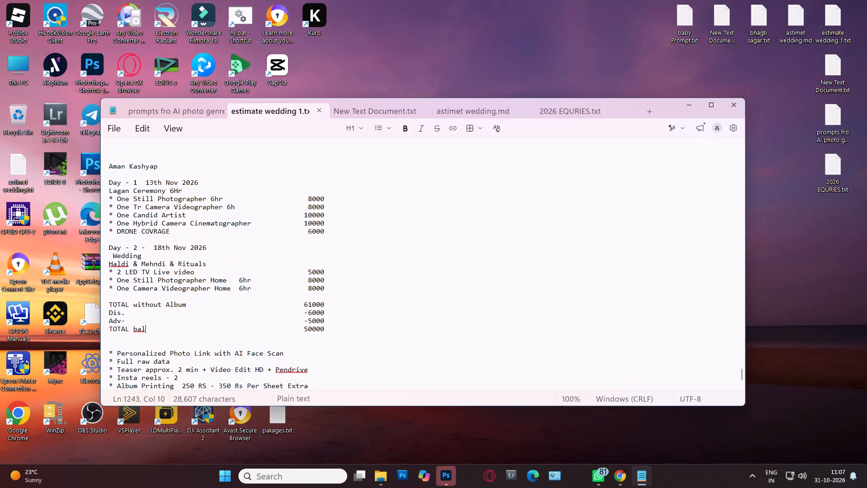
{"action": "scroll", "coordinate": [355, 286], "scroll_direction": "down", "scroll_amount": 2}
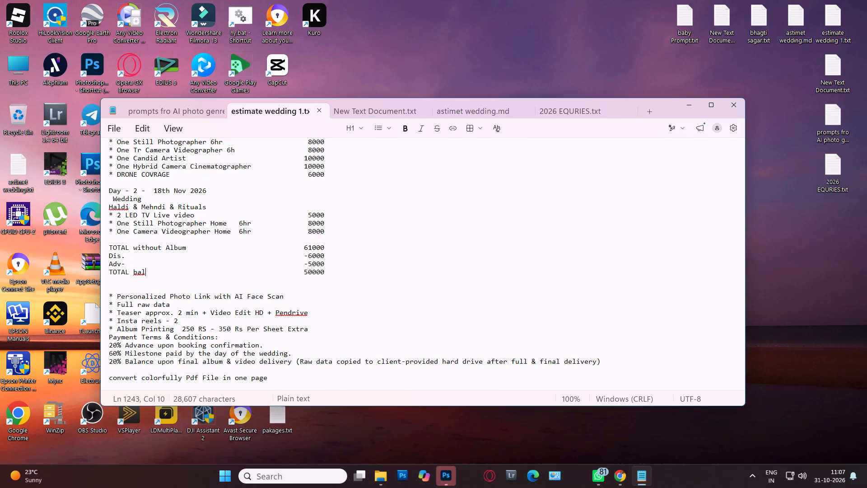
{"action": "scroll", "coordinate": [194, 243], "scroll_direction": "up", "scroll_amount": 8}
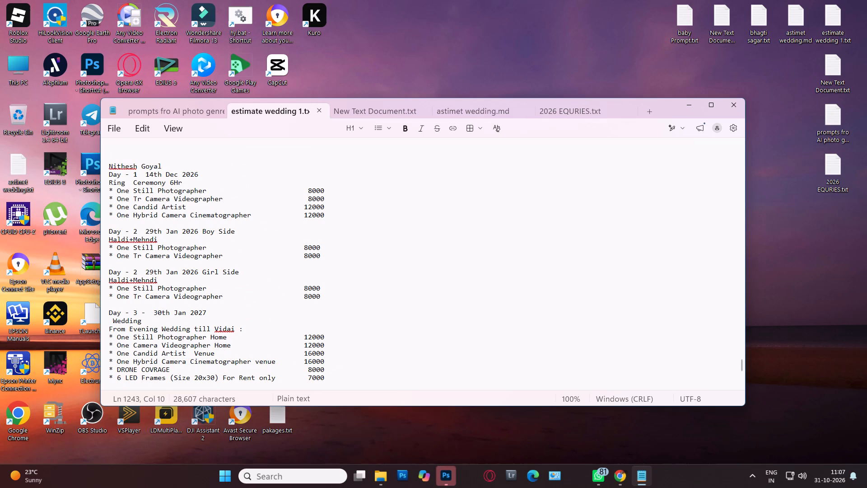
{"action": "left_click_drag", "start_coordinate": [109, 162], "coordinate": [429, 135]}
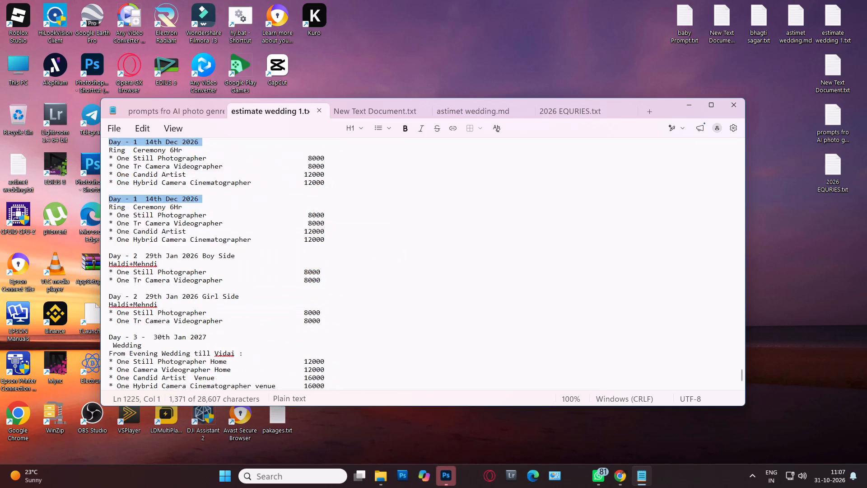
{"action": "left_click_drag", "start_coordinate": [429, 135], "coordinate": [416, 212]}
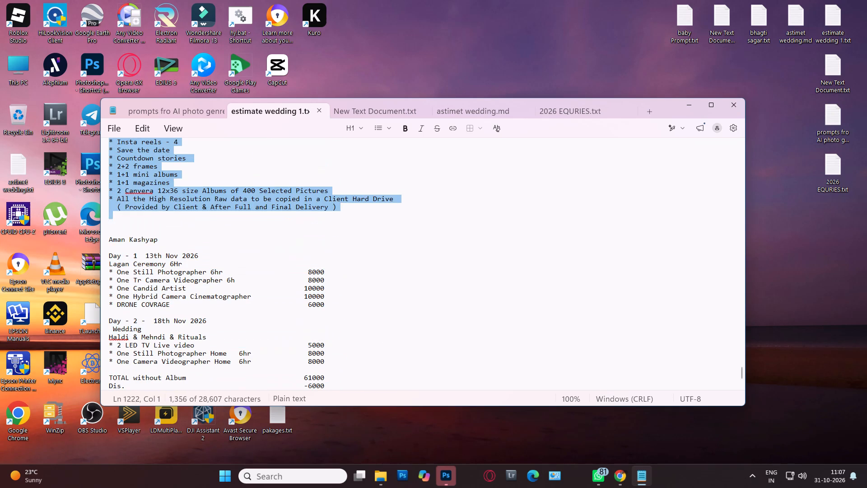
{"action": "left_click_drag", "start_coordinate": [416, 212], "coordinate": [444, 212]}
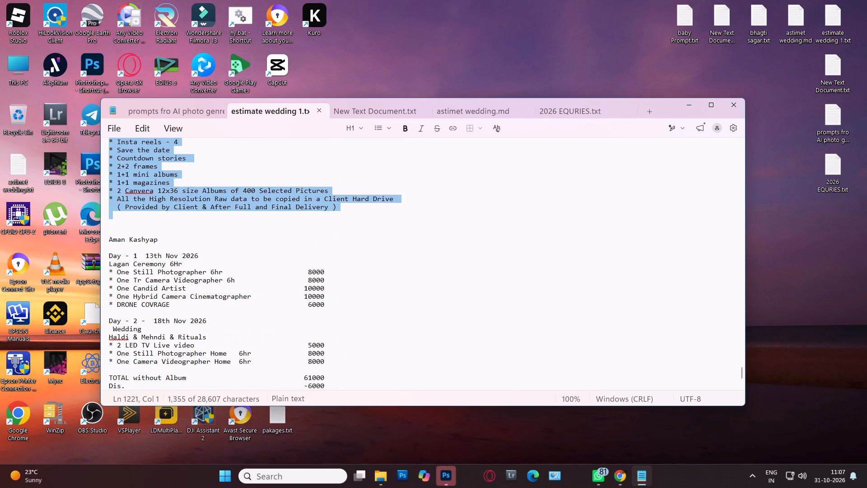
{"action": "key", "text": "ctrl+c"}
Paste the copied estimate a few blank lines below the payment terms, above the "convert colorfully Pdf File in one page" line.
{"action": "scroll", "coordinate": [338, 316], "scroll_direction": "down", "scroll_amount": 12}
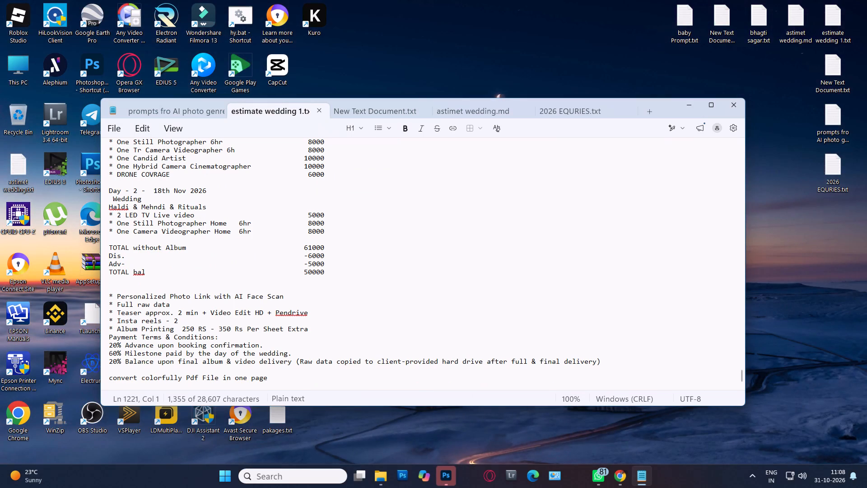
{"action": "left_click", "coordinate": [279, 377]}
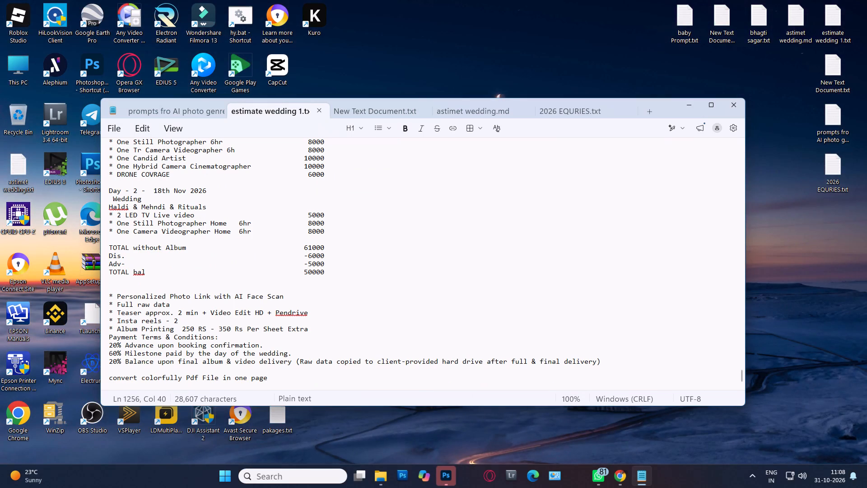
{"action": "left_click", "coordinate": [630, 365]}
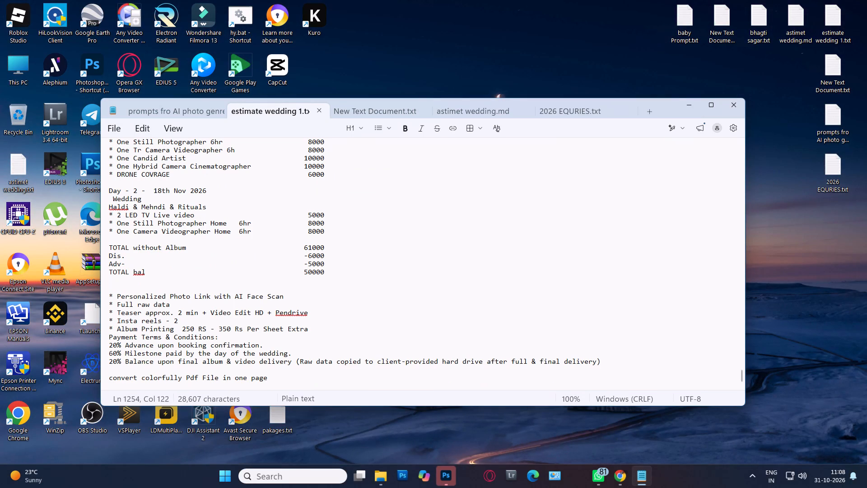
{"action": "key", "text": "Return"}
{"action": "key", "text": "Return"}
{"action": "key", "text": "Return"}
{"action": "key", "text": "ctrl+v"}
{"action": "scroll", "coordinate": [219, 256], "scroll_direction": "up", "scroll_amount": 2}
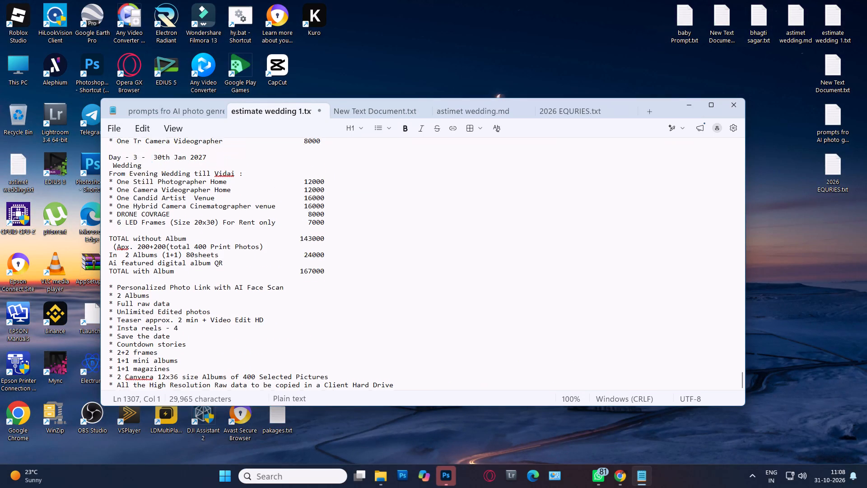
{"action": "scroll", "coordinate": [219, 240], "scroll_direction": "up", "scroll_amount": 3}
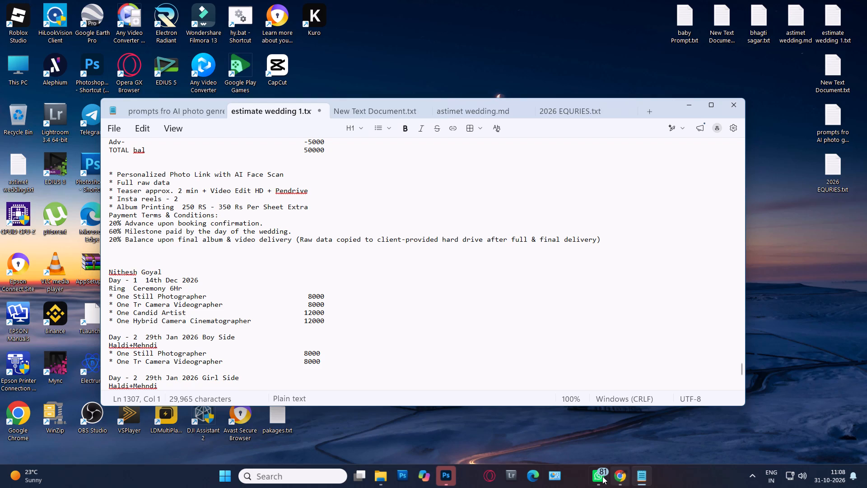
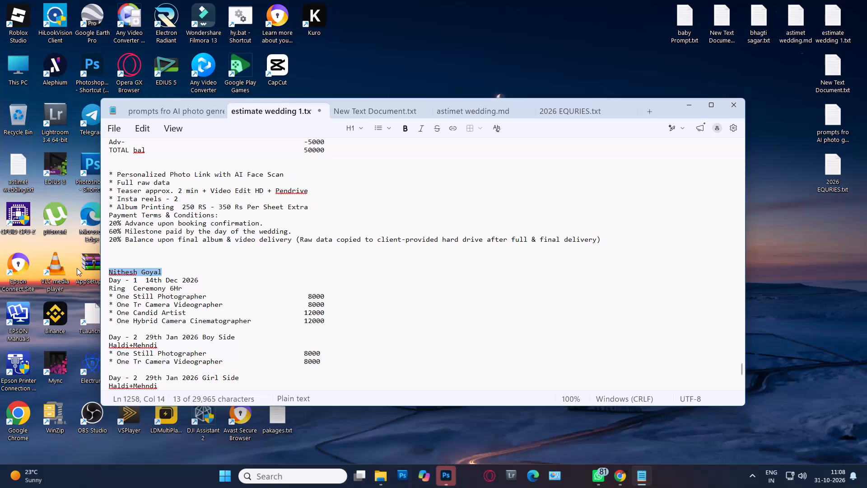
Replace the selected client name at the head of the pasted estimate with the new client's name.
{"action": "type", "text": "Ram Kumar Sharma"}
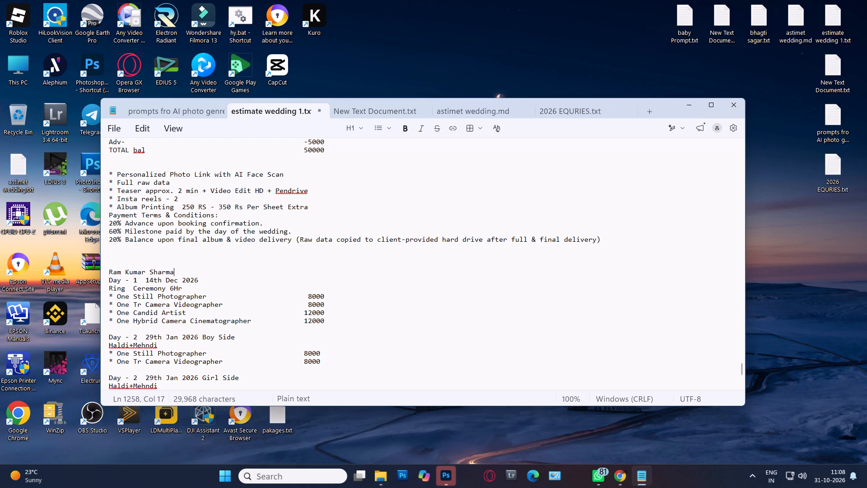
Set the Day 1 ring ceremony date in the new estimate to 18th Feb 2027.
{"action": "left_click_drag", "start_coordinate": [146, 279], "coordinate": [152, 280]}
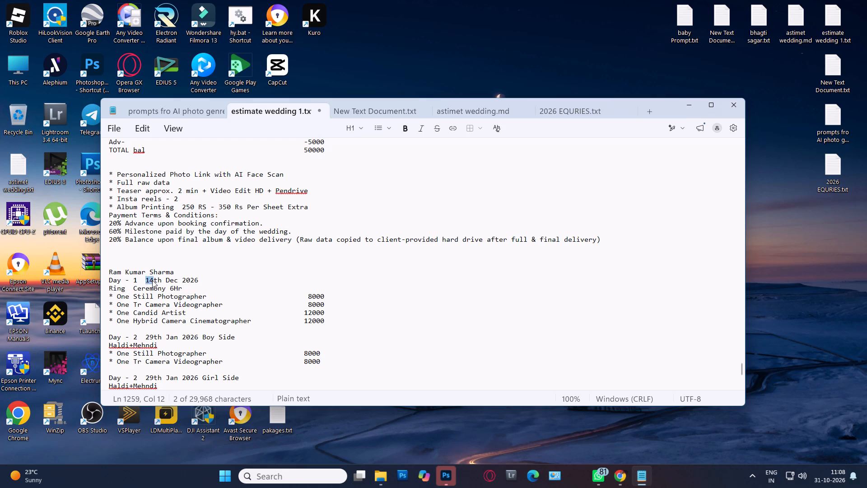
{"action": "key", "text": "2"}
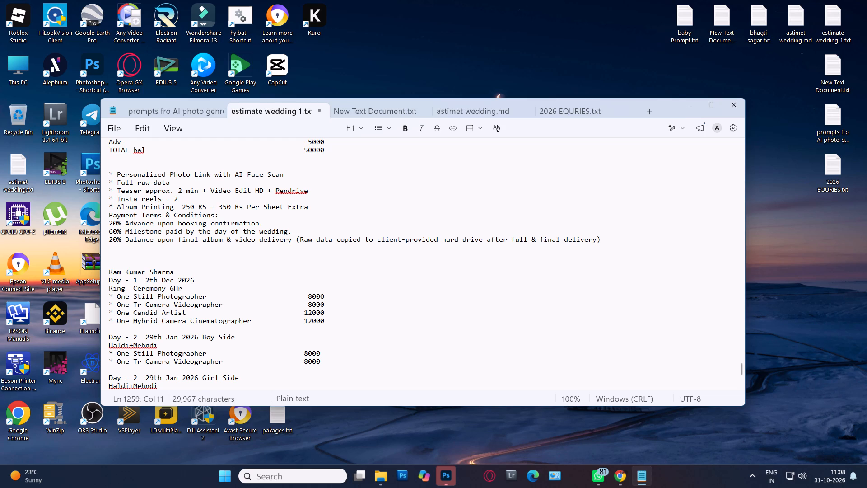
{"action": "left_click", "coordinate": [149, 281]}
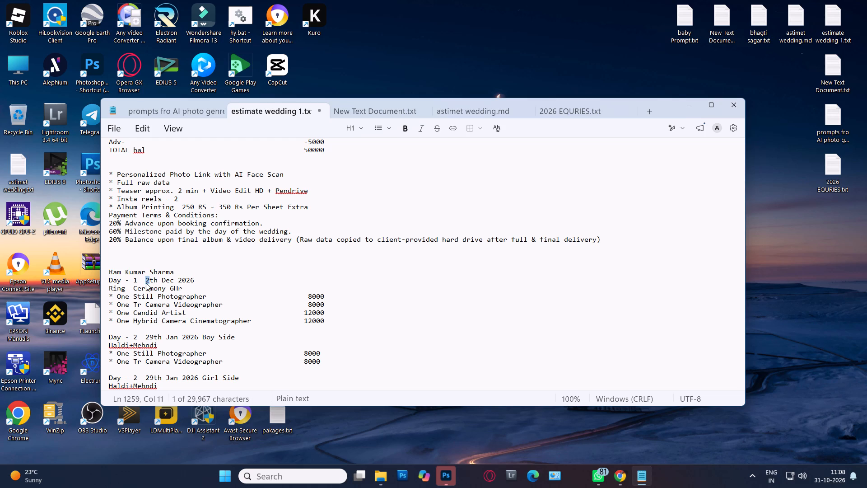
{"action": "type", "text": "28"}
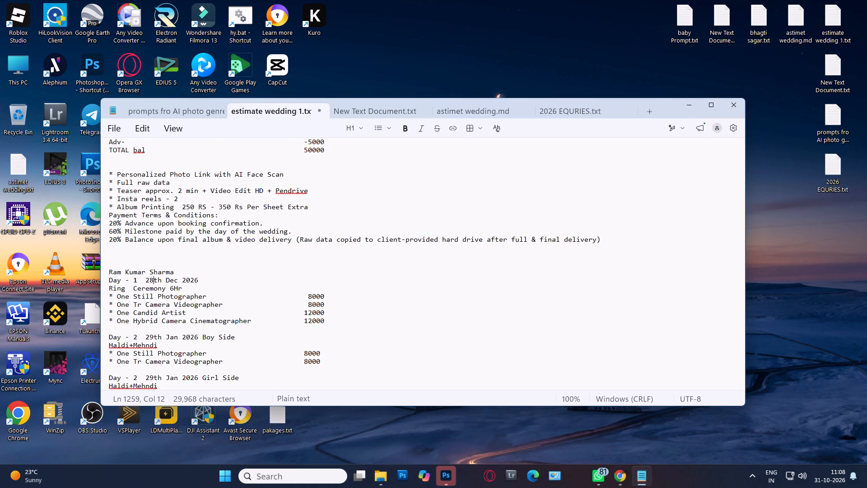
{"action": "left_click_drag", "start_coordinate": [166, 280], "coordinate": [178, 282]}
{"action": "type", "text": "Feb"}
{"action": "left_click", "coordinate": [144, 282]}
{"action": "key", "text": "Delete"}
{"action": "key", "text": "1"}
{"action": "left_click", "coordinate": [194, 281]}
{"action": "key", "text": "Delete"}
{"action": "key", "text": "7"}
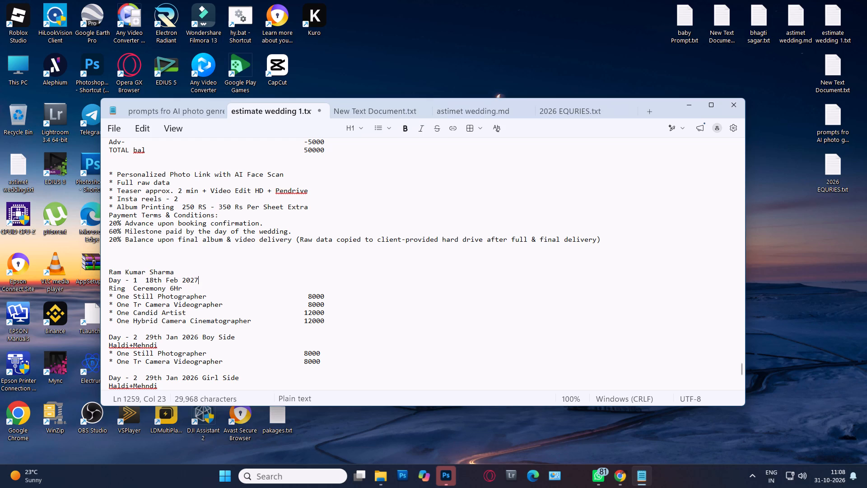
Change the first Day 2 heading to 2nd March 2027 and remove its "Boy Side" label.
{"action": "scroll", "coordinate": [361, 352], "scroll_direction": "down", "scroll_amount": 1}
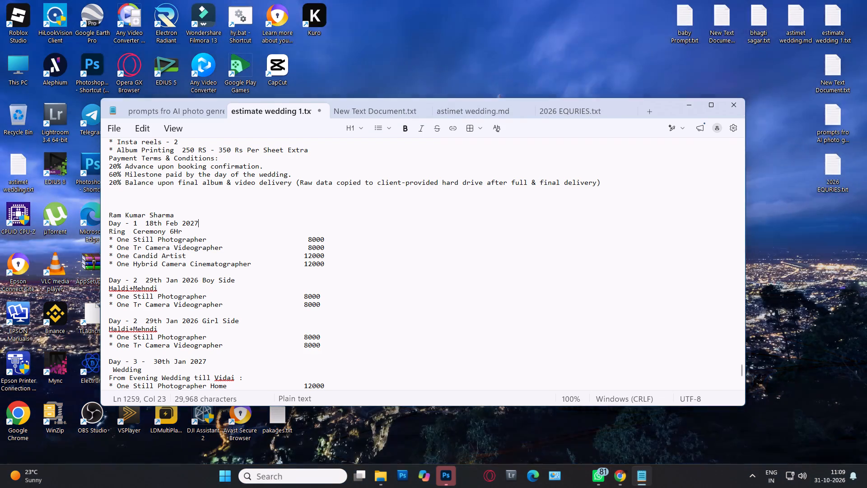
{"action": "left_click_drag", "start_coordinate": [145, 281], "coordinate": [153, 280]}
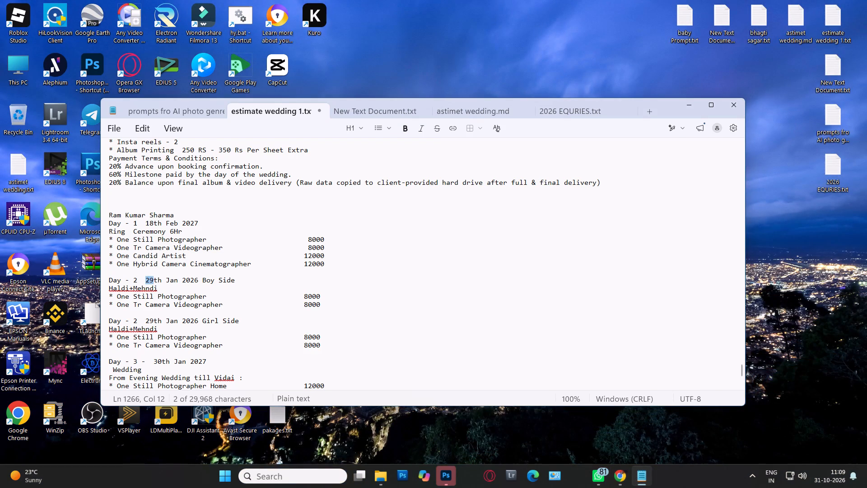
{"action": "left_click_drag", "start_coordinate": [153, 280], "coordinate": [152, 280]}
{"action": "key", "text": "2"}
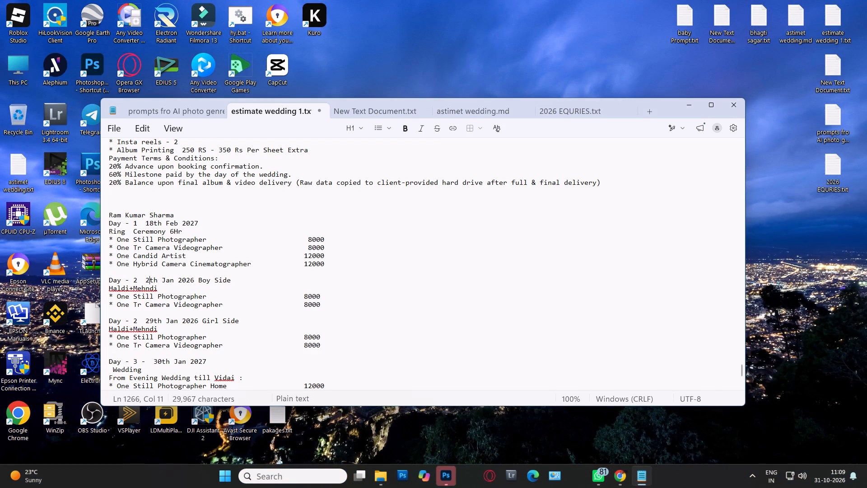
{"action": "key", "text": "Delete"}
{"action": "key", "text": "Delete"}
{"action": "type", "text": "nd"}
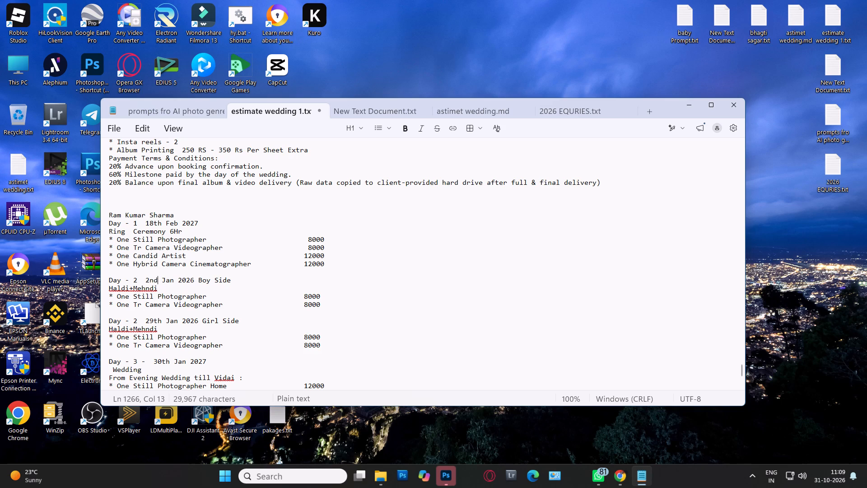
{"action": "left_click_drag", "start_coordinate": [162, 278], "coordinate": [173, 280]}
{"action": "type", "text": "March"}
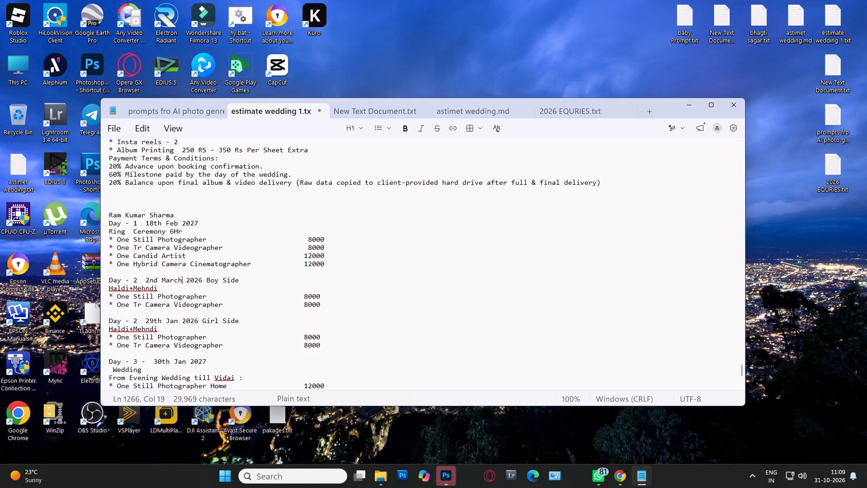
{"action": "left_click", "coordinate": [199, 279]}
{"action": "key", "text": "Delete"}
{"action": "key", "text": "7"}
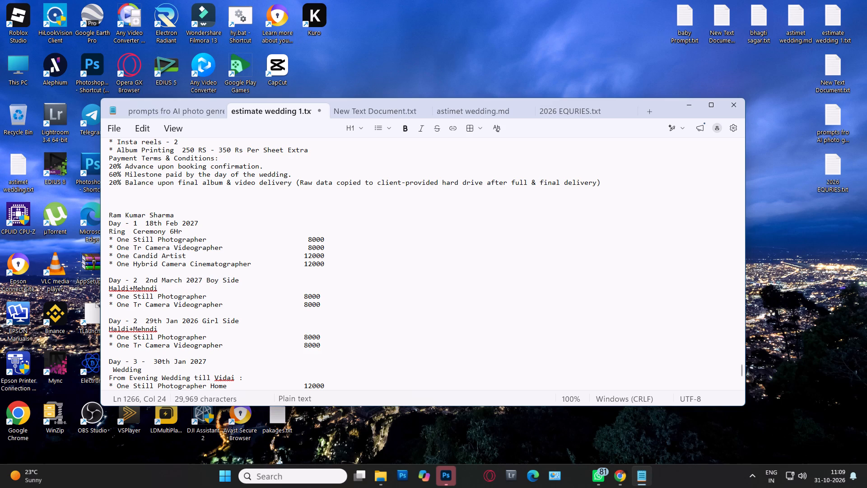
{"action": "left_click_drag", "start_coordinate": [205, 277], "coordinate": [239, 279]}
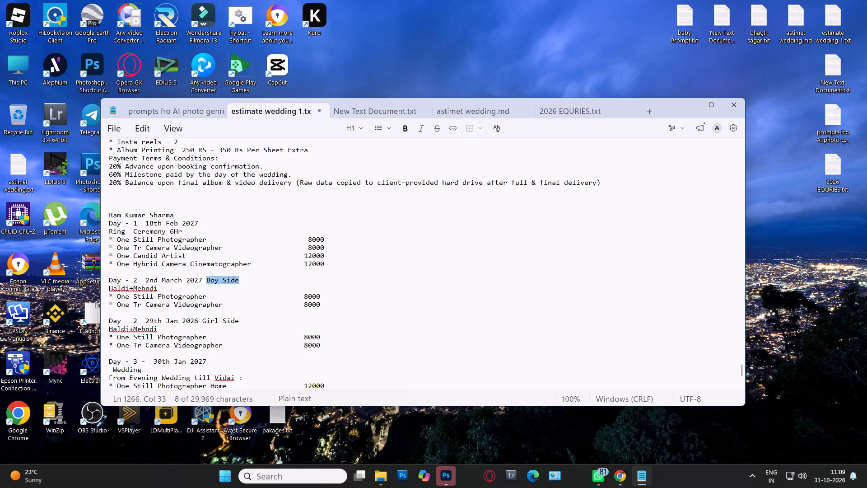
{"action": "key", "text": "Delete"}
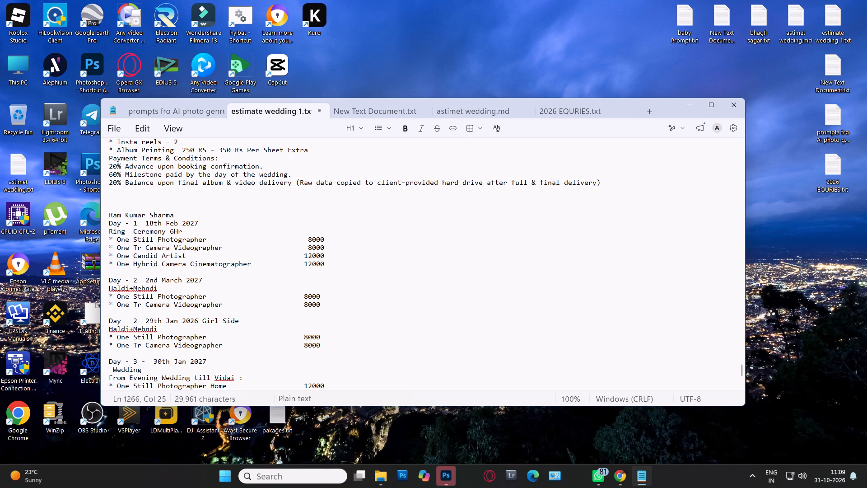
Align the 8000 prices in both Day 2 Haldi+Mehndi blocks with the Day 1 price column and save the file.
{"action": "left_click", "coordinate": [280, 298]}
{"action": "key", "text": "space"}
{"action": "key", "text": "ctrl+s"}
{"action": "left_click", "coordinate": [302, 293]}
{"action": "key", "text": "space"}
{"action": "left_click", "coordinate": [304, 305]}
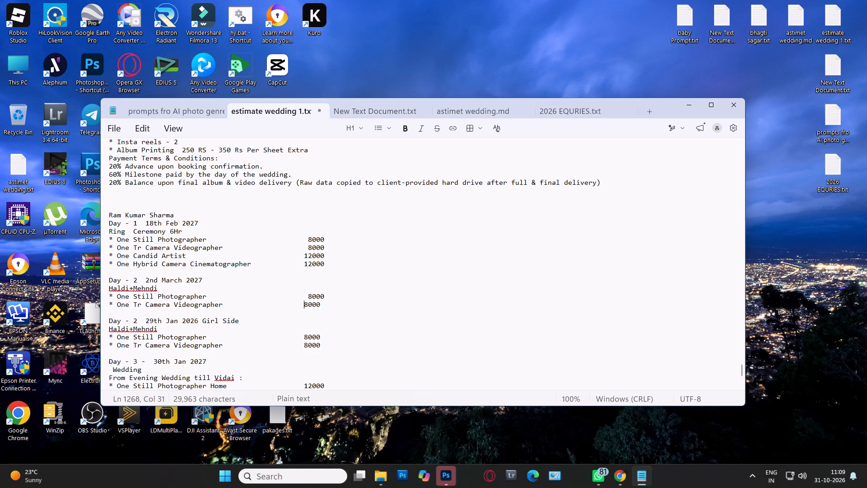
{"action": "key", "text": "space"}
{"action": "left_click", "coordinate": [302, 337]}
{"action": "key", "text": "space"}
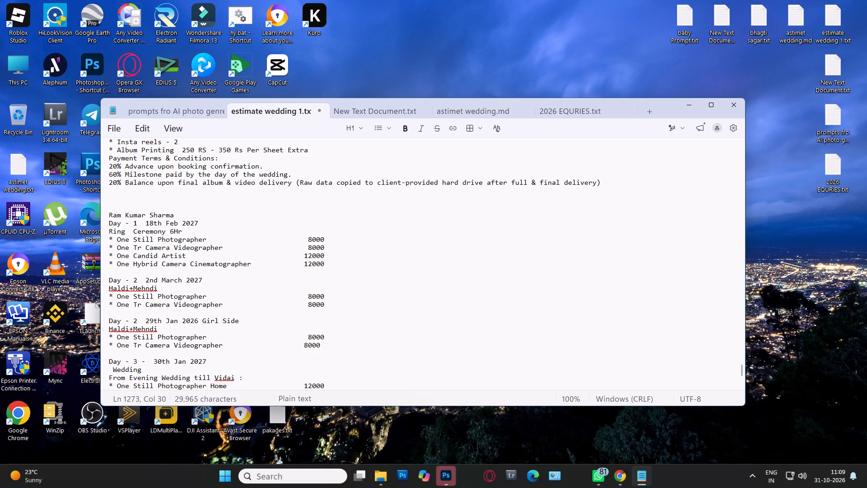
{"action": "left_click", "coordinate": [303, 346]}
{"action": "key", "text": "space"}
{"action": "scroll", "coordinate": [310, 345], "scroll_direction": "down", "scroll_amount": 1}
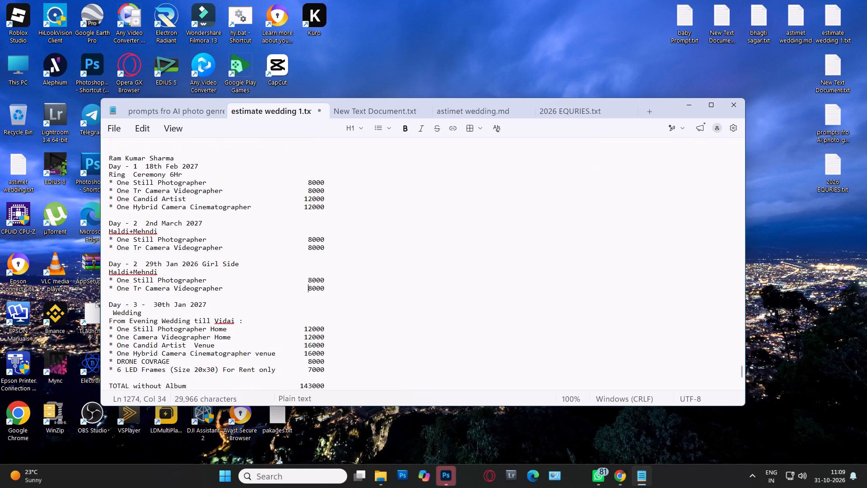
{"action": "key", "text": "ctrl+s"}
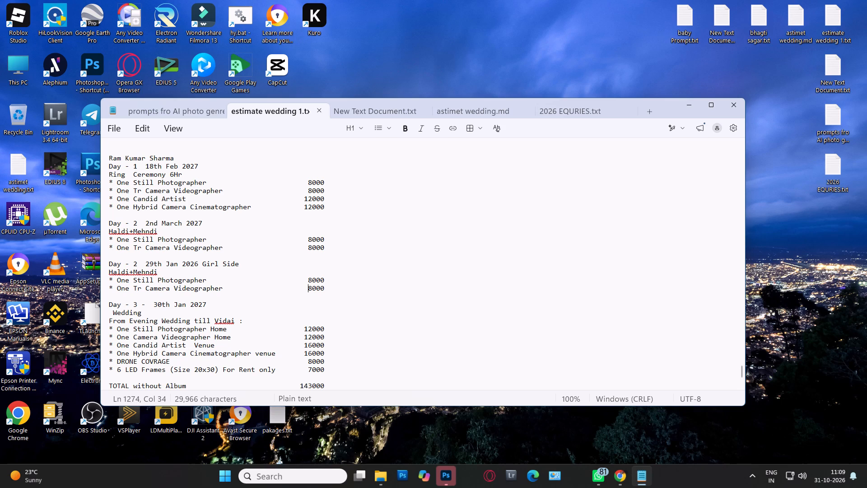
Set the Day 3 wedding date in the new estimate to 3rd March 2027.
{"action": "scroll", "coordinate": [359, 320], "scroll_direction": "down", "scroll_amount": 1}
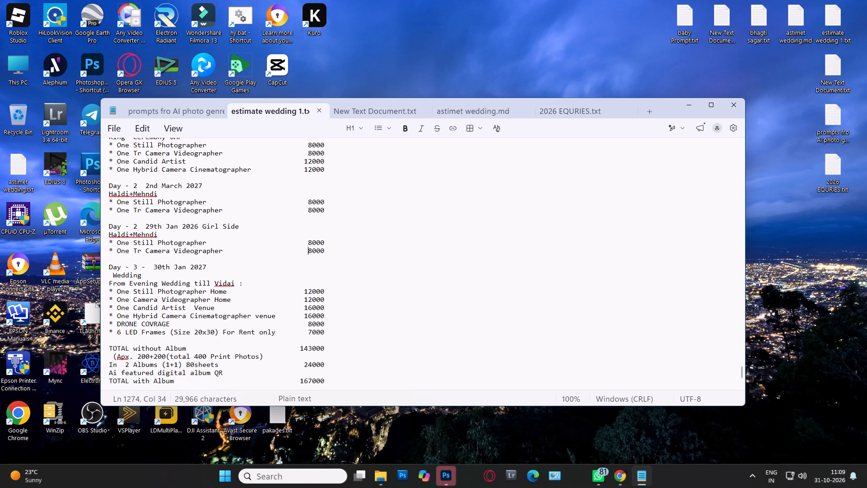
{"action": "scroll", "coordinate": [359, 320], "scroll_direction": "up", "scroll_amount": 1}
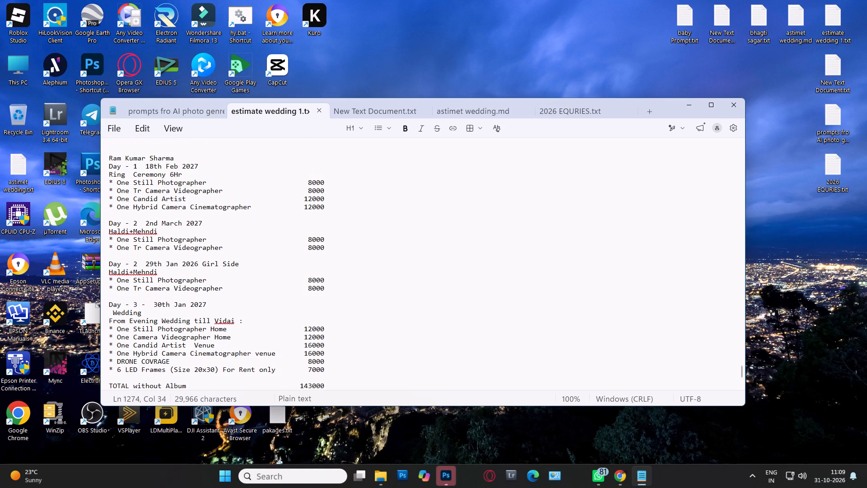
{"action": "scroll", "coordinate": [350, 293], "scroll_direction": "down", "scroll_amount": 1}
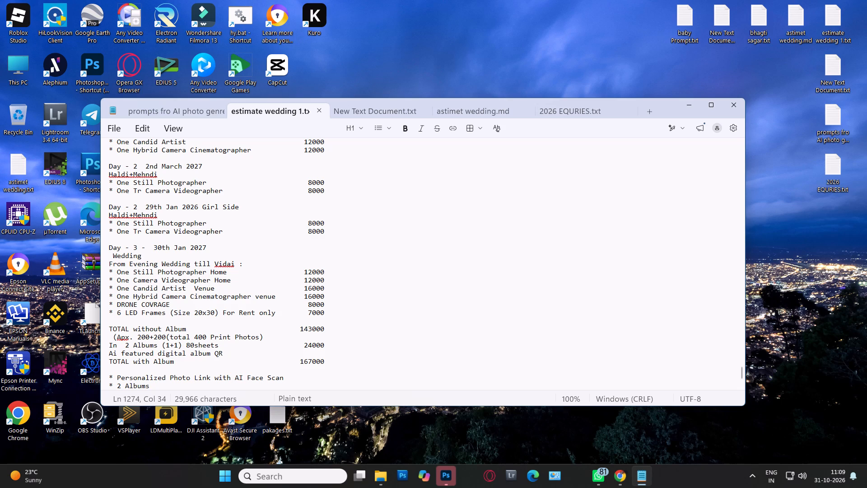
{"action": "left_click", "coordinate": [154, 250]}
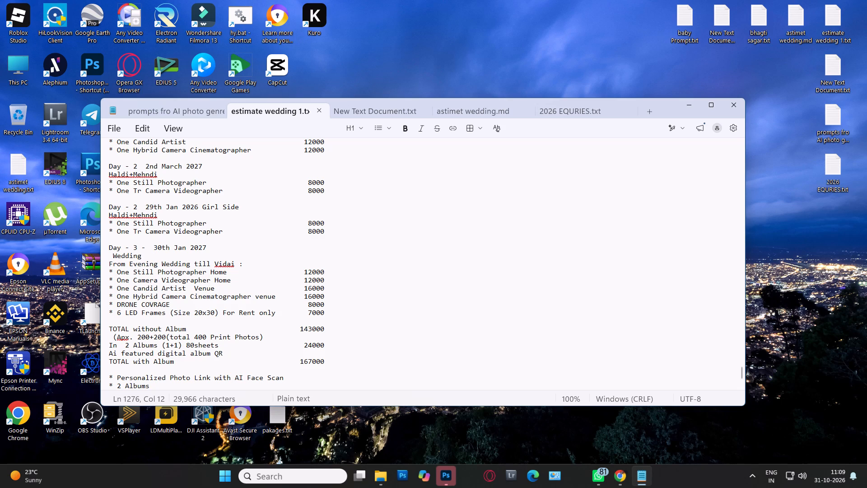
{"action": "key", "text": "Delete"}
{"action": "key", "text": "Delete"}
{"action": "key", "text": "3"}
{"action": "key", "text": "Delete"}
{"action": "key", "text": "Delete"}
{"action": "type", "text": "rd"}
{"action": "left_click_drag", "start_coordinate": [171, 249], "coordinate": [181, 249]}
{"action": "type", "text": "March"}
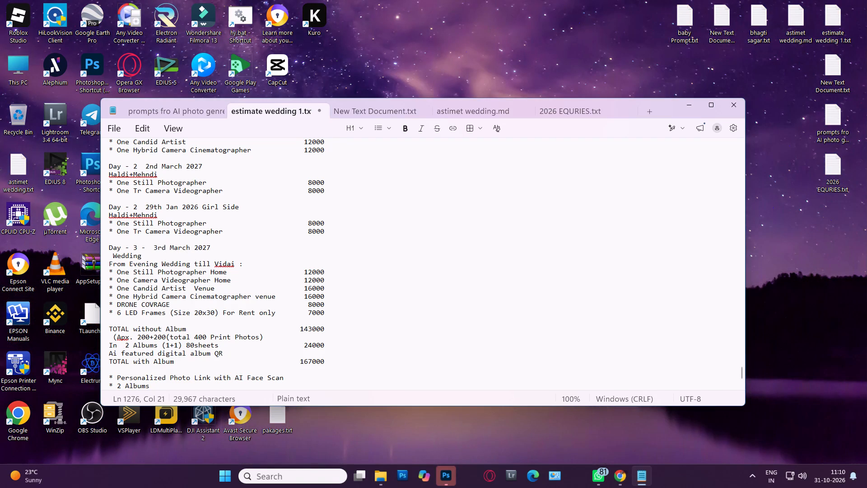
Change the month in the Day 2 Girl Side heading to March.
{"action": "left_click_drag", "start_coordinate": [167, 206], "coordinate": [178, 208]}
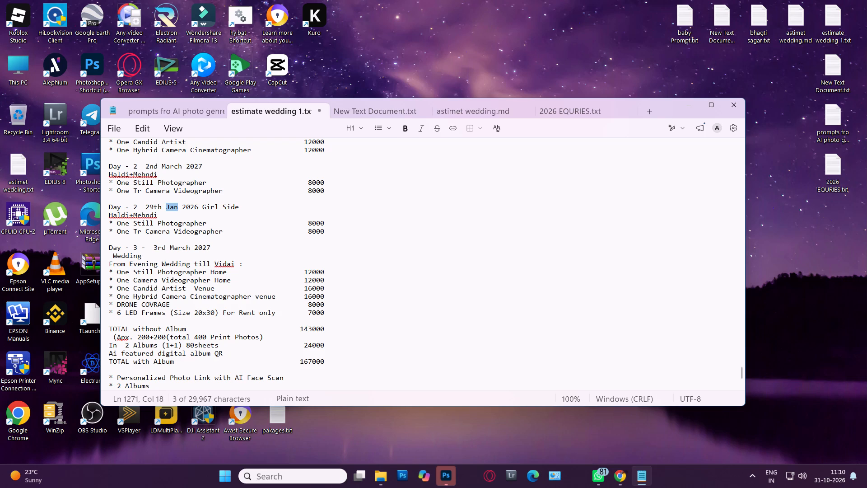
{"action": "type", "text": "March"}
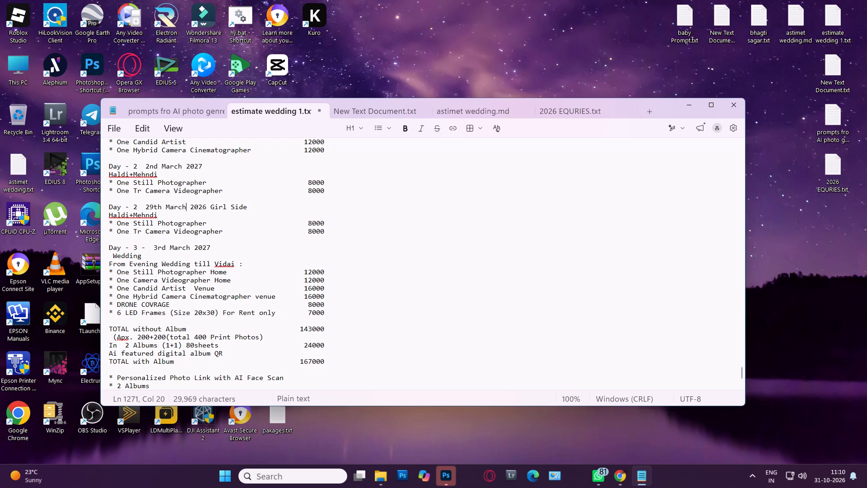
Delete the whole Day 2 Girl Side Haldi+Mehndi block along with its extra blank line.
{"action": "left_click_drag", "start_coordinate": [108, 205], "coordinate": [330, 229]}
{"action": "key", "text": "Delete"}
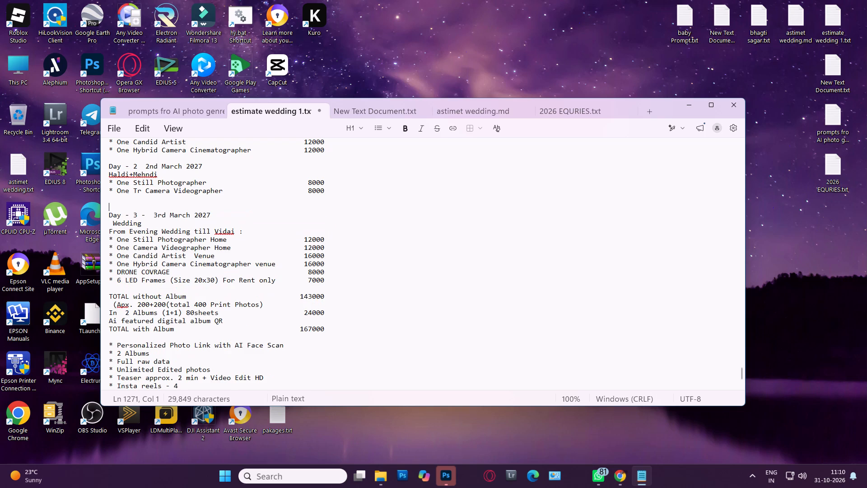
{"action": "key", "text": "Delete"}
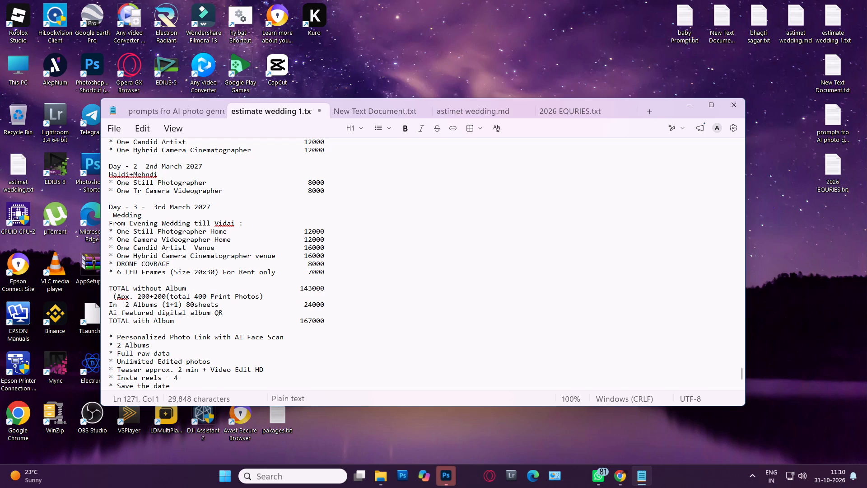
Remove the quantity 6 from the Day 3 LED Frames line.
{"action": "left_click", "coordinate": [117, 274]}
{"action": "key", "text": "Delete"}
{"action": "key", "text": "Delete"}
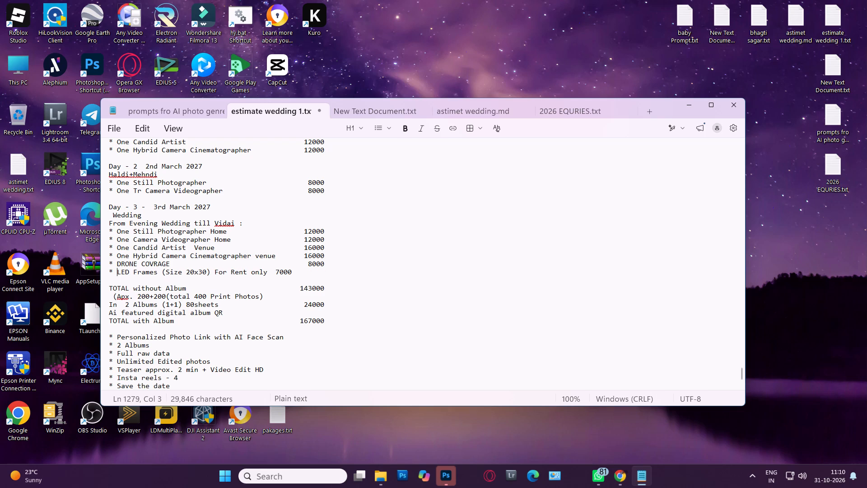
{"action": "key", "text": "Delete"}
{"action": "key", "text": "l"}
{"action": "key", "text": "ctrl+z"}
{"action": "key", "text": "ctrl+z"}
Add the line "* 8x12 LED Screen For Live Video" priced 12000 below DRONE COVRAGE in Day 3, aligned with the price column.
{"action": "left_click", "coordinate": [336, 264]}
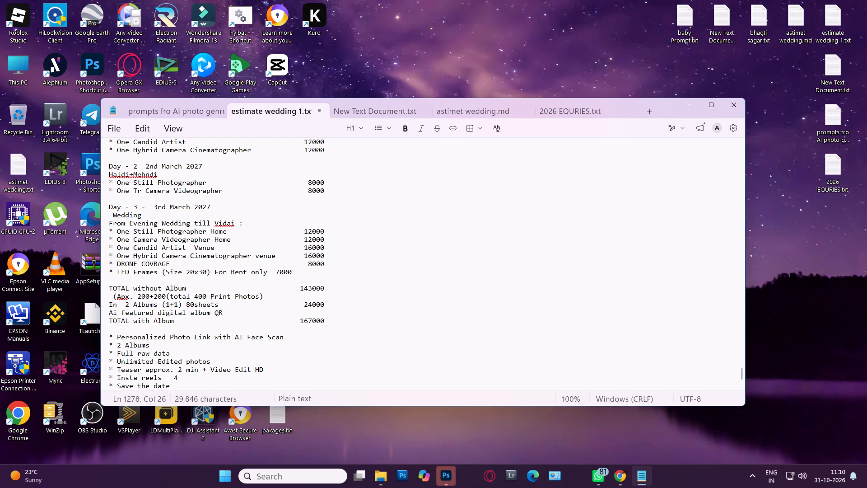
{"action": "key", "text": "Return"}
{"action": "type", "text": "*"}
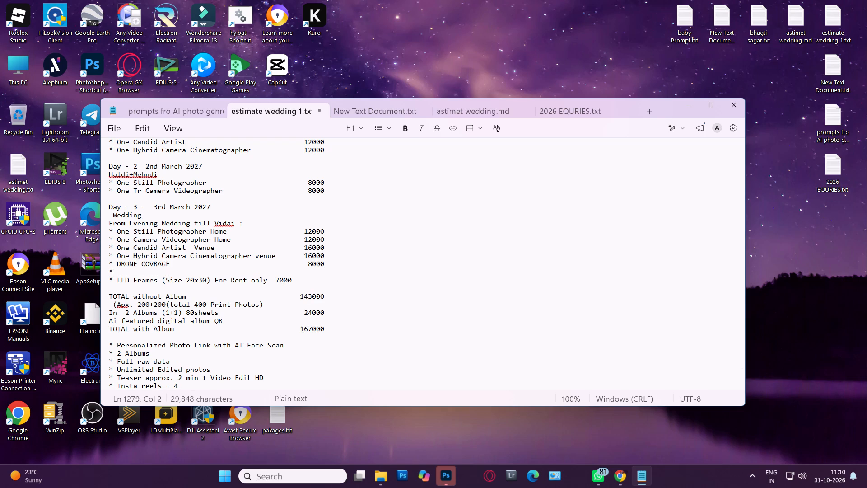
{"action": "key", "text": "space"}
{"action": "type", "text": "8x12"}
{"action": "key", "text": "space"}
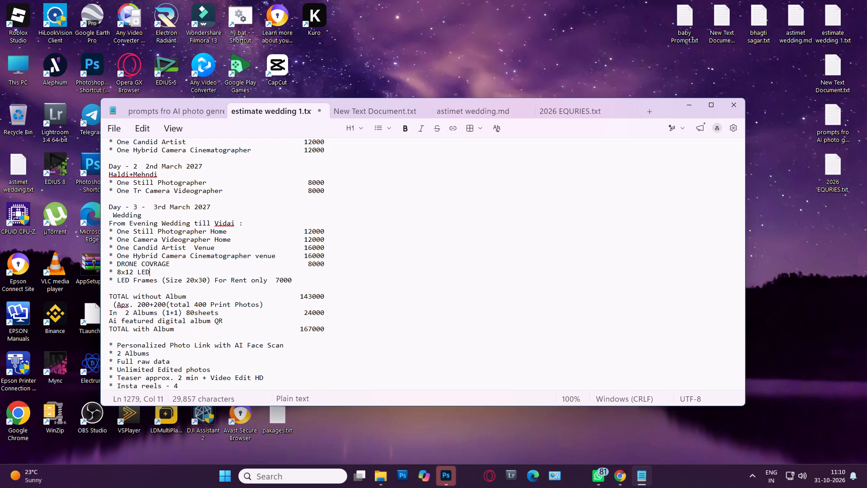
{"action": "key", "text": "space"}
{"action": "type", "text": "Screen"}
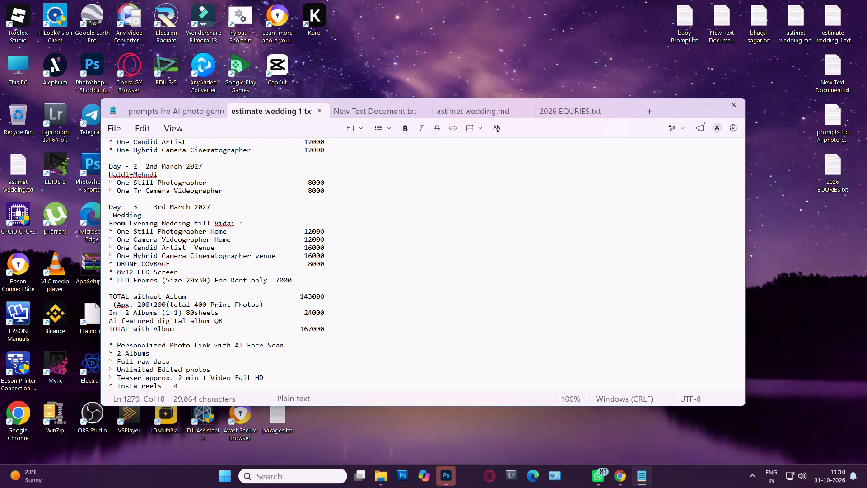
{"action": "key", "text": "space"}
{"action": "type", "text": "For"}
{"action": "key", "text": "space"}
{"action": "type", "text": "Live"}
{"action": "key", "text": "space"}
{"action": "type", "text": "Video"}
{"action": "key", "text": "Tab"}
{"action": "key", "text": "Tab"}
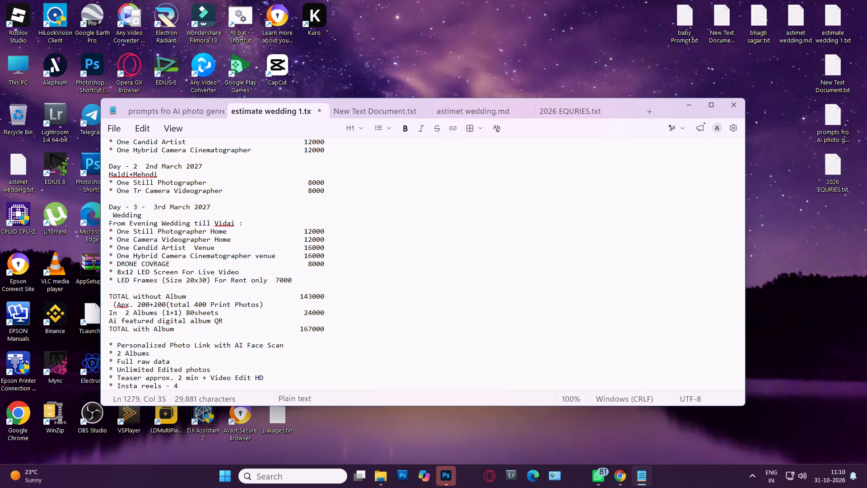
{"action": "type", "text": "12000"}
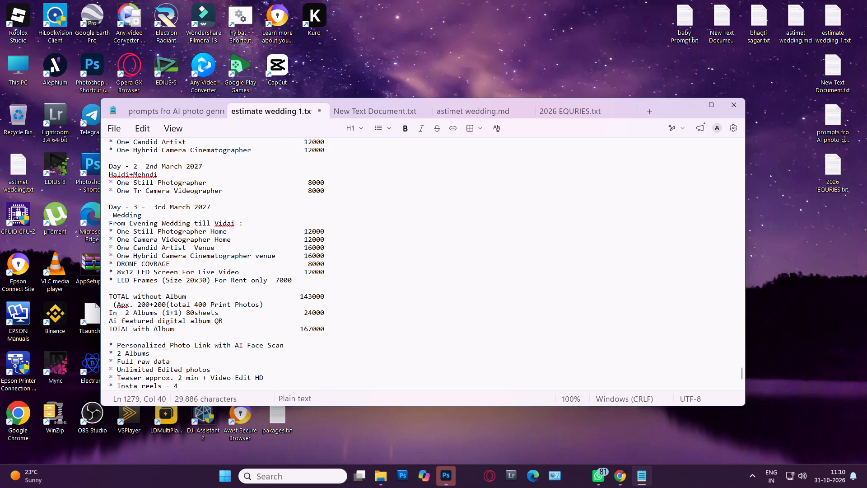
Insert a blank line above the "In 2 Albums (1+1) 80sheets" line and save the file.
{"action": "scroll", "coordinate": [395, 308], "scroll_direction": "down", "scroll_amount": 1}
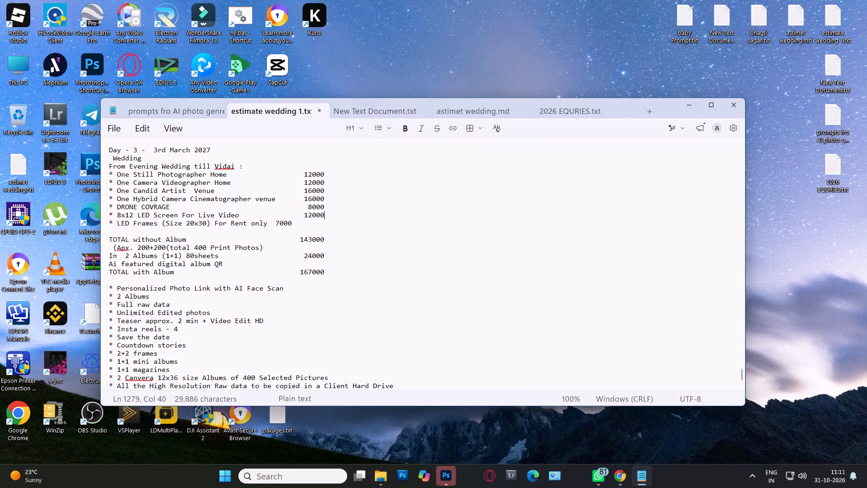
{"action": "left_click", "coordinate": [110, 254]}
{"action": "key", "text": "Return"}
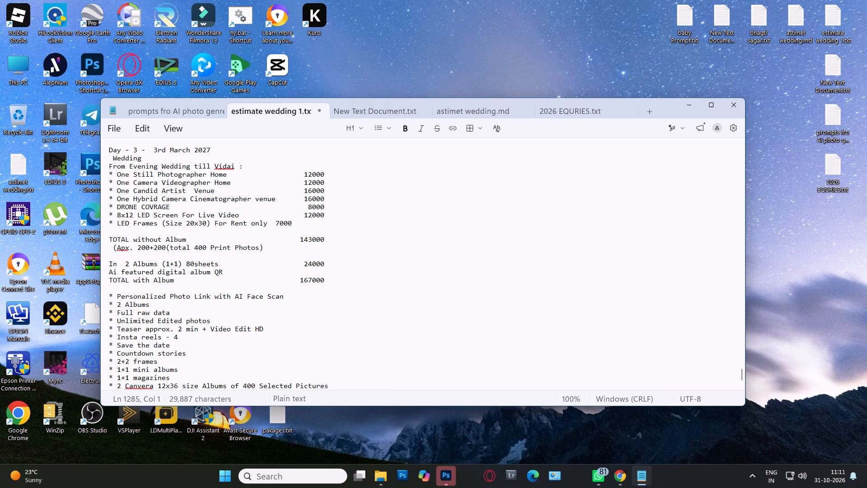
{"action": "key", "text": "ctrl+s"}
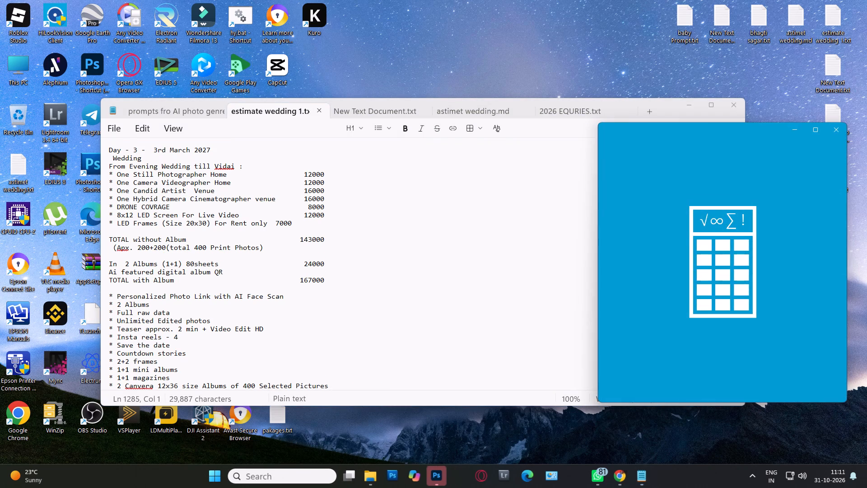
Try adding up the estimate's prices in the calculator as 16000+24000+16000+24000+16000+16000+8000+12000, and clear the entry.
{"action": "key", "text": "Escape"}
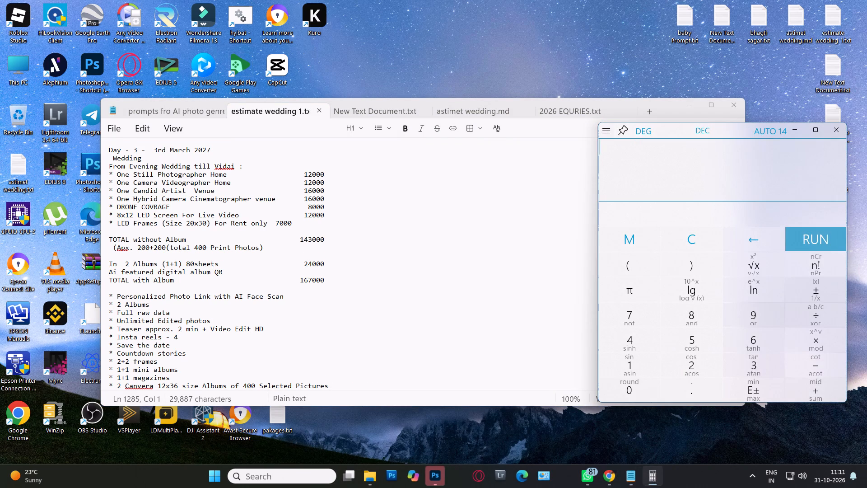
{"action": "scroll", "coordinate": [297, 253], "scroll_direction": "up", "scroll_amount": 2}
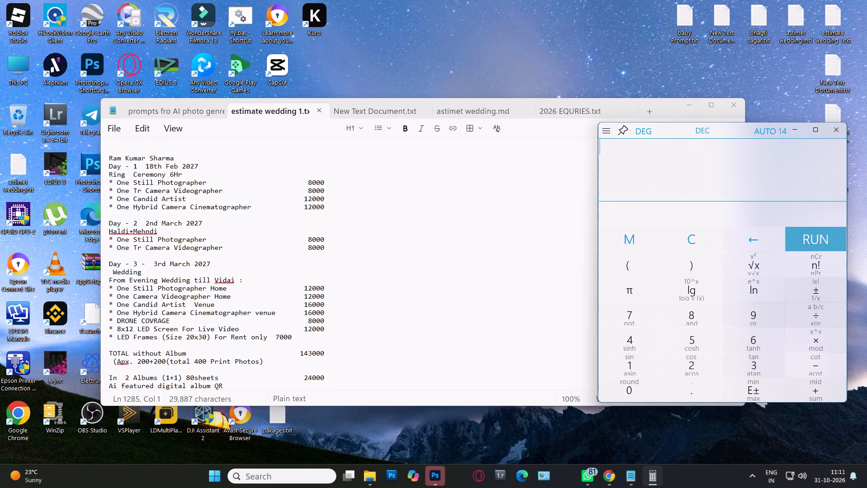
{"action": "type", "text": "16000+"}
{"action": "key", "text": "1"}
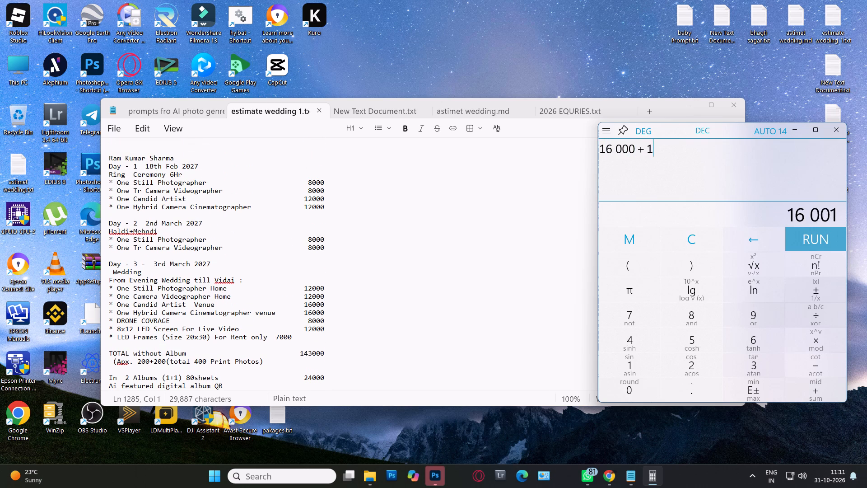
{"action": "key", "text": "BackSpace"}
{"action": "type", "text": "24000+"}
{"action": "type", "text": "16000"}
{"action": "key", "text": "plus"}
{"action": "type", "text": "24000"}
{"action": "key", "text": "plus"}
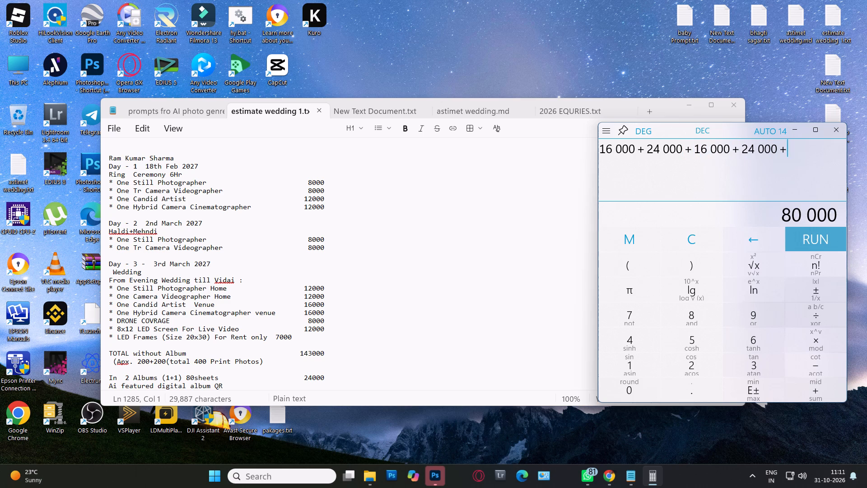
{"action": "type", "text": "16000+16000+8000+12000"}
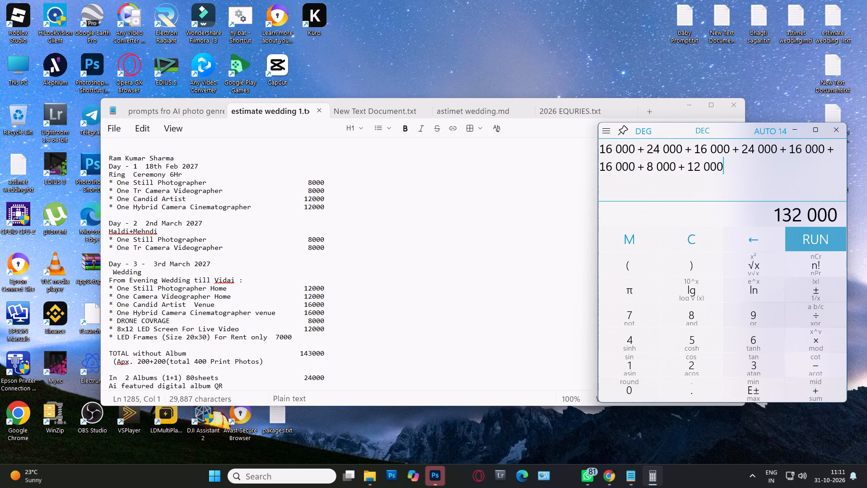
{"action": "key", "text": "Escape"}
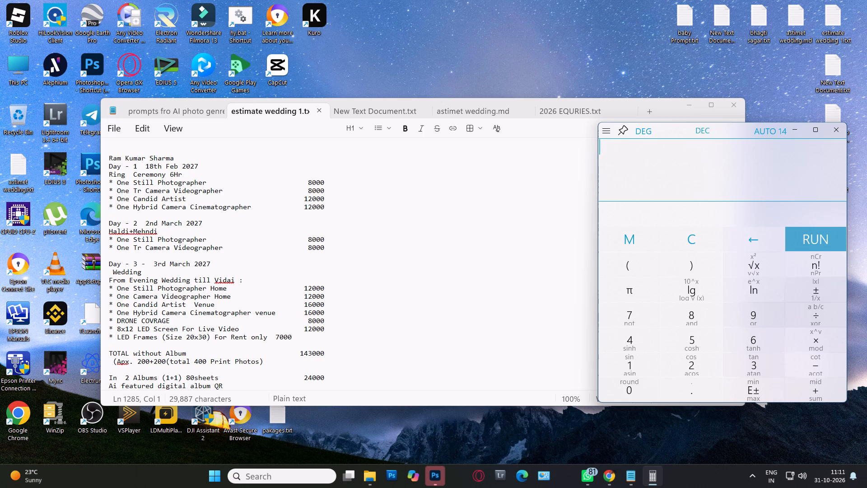
Add up the estimate's prices in the calculator as 16000+24000+16000+24000+32000+8000+12000.
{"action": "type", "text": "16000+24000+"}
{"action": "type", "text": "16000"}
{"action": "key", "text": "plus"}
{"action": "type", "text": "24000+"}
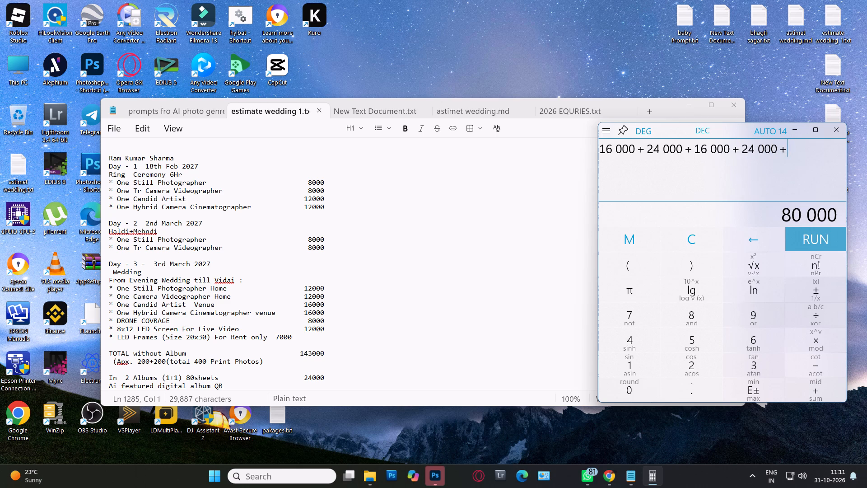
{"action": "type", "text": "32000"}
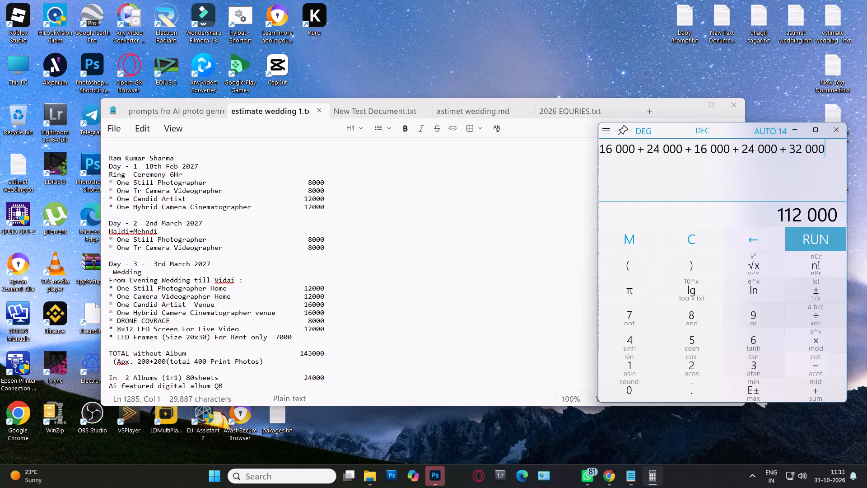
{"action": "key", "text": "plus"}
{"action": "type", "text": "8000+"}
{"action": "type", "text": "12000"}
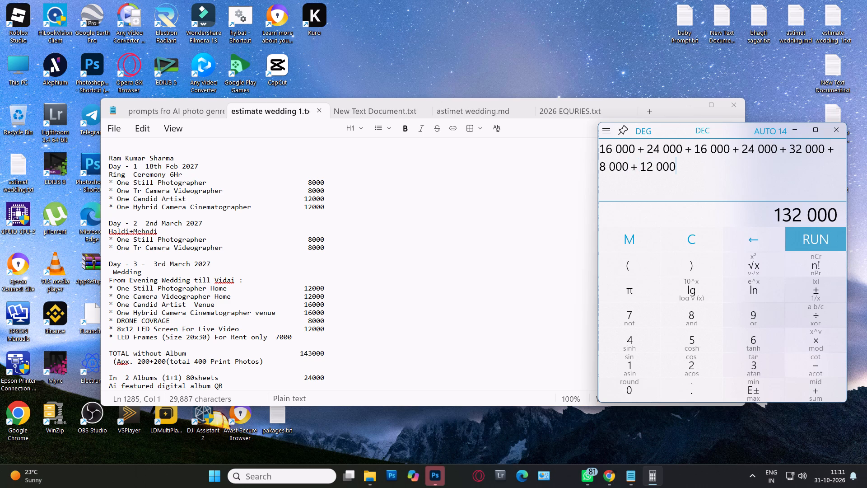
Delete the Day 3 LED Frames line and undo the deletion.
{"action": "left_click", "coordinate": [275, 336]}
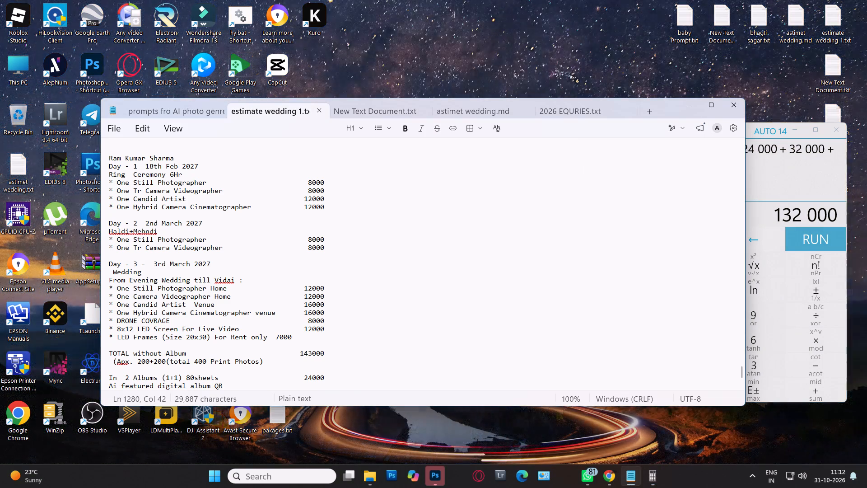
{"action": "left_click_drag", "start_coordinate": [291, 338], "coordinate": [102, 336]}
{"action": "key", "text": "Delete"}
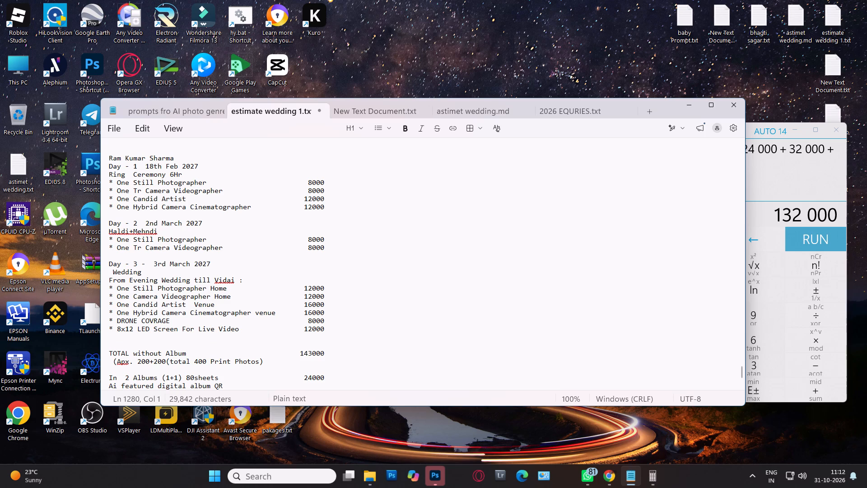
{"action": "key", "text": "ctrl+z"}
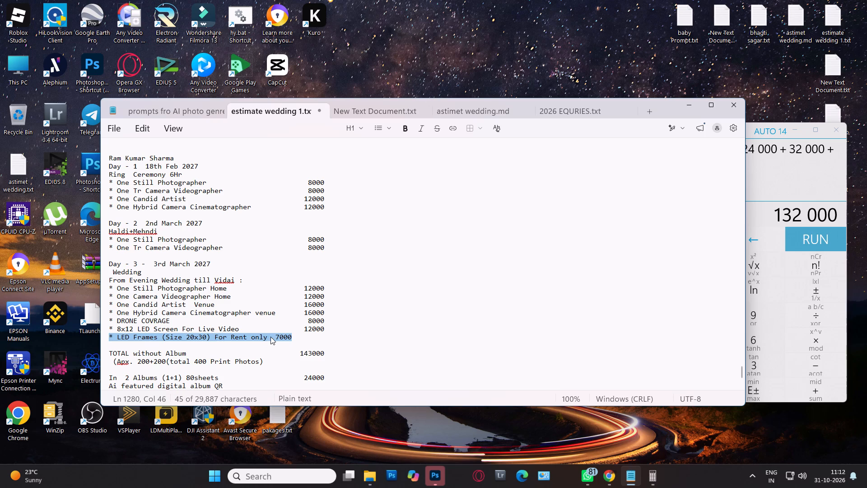
Align the 7000 price of the Day 3 LED Frames line with the price column.
{"action": "left_click", "coordinate": [274, 336]}
{"action": "key", "text": "Tab"}
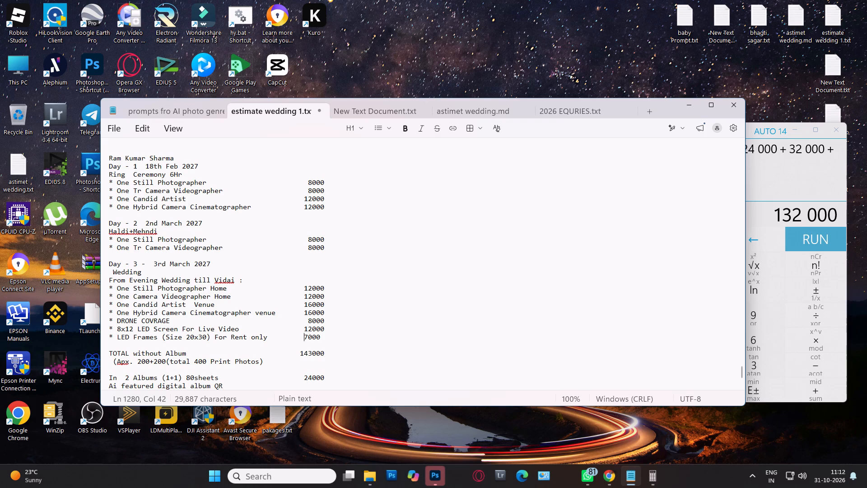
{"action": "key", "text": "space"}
Add the 7000 LED Frames price to the calculator sum and set TOTAL without Album to 139000.
{"action": "left_click", "coordinate": [806, 217]}
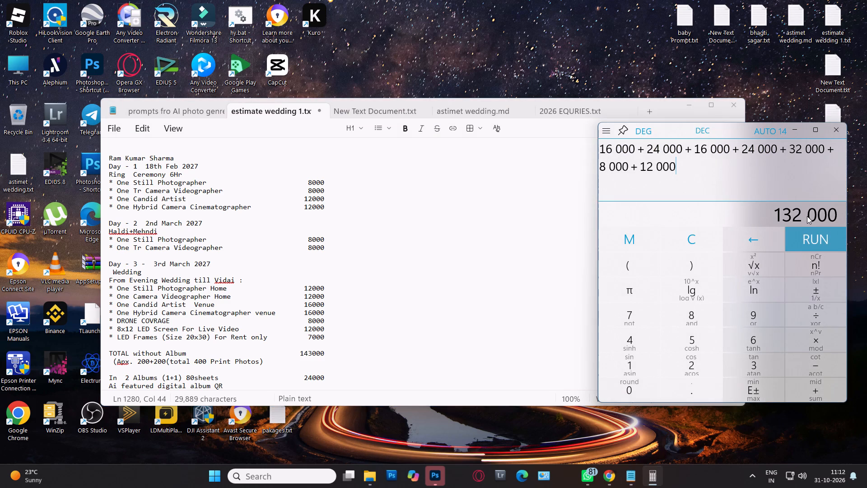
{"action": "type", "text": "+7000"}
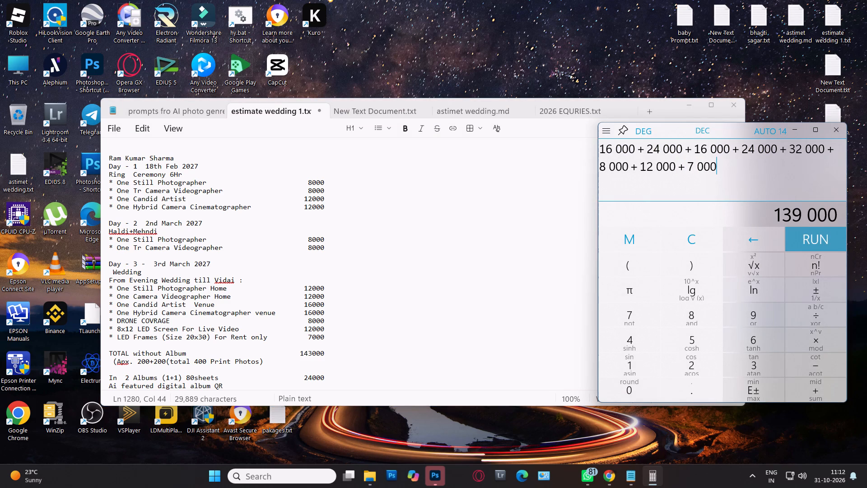
{"action": "left_click_drag", "start_coordinate": [303, 355], "coordinate": [311, 355]}
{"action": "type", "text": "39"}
Add the 24000 album price to the calculator sum and set TOTAL with Album in the estimate to 163000.
{"action": "scroll", "coordinate": [344, 340], "scroll_direction": "down", "scroll_amount": 2}
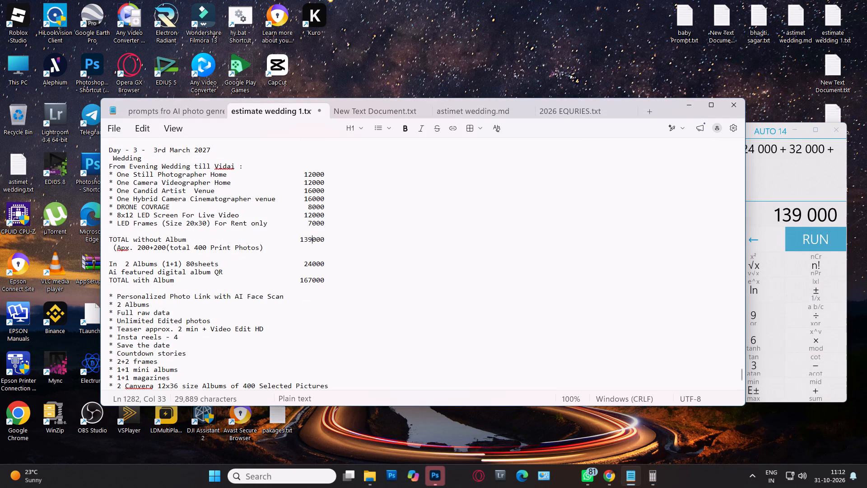
{"action": "left_click", "coordinate": [785, 173]}
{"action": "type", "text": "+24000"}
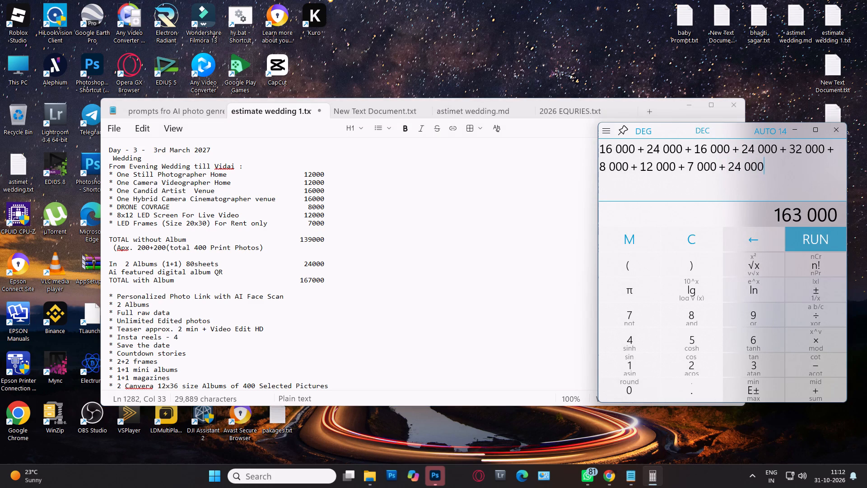
{"action": "left_click", "coordinate": [308, 283]}
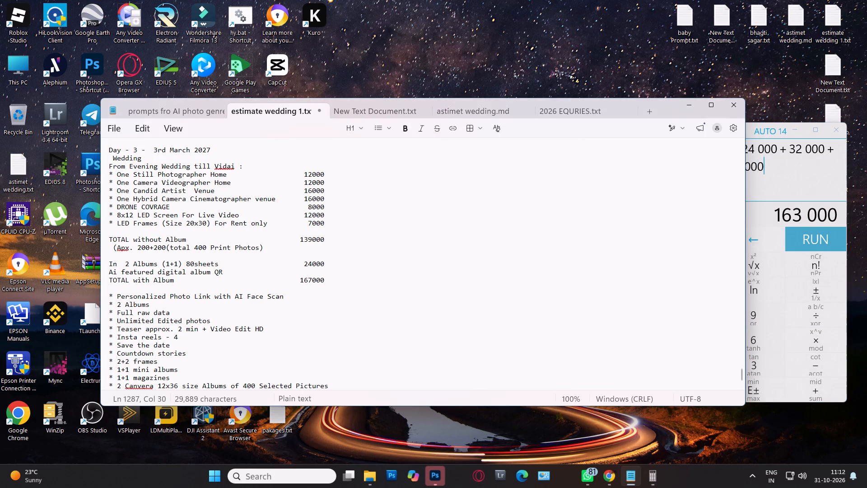
{"action": "key", "text": "Delete"}
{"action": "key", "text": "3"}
{"action": "left_click", "coordinate": [313, 306]}
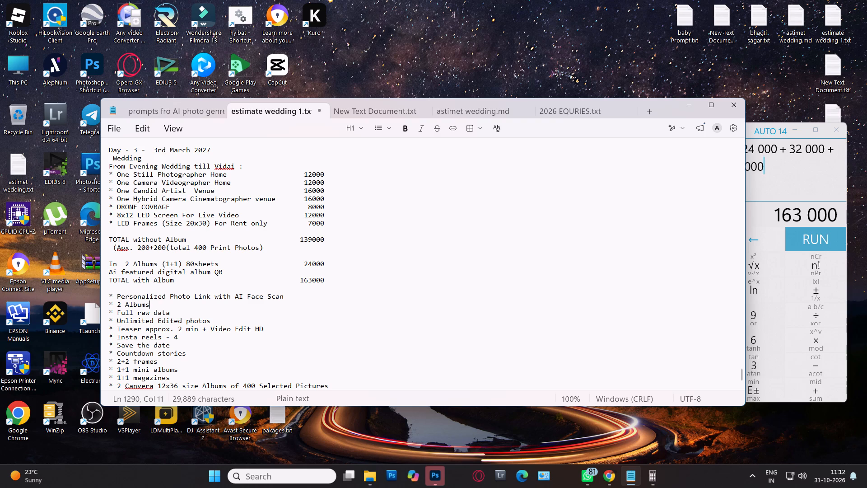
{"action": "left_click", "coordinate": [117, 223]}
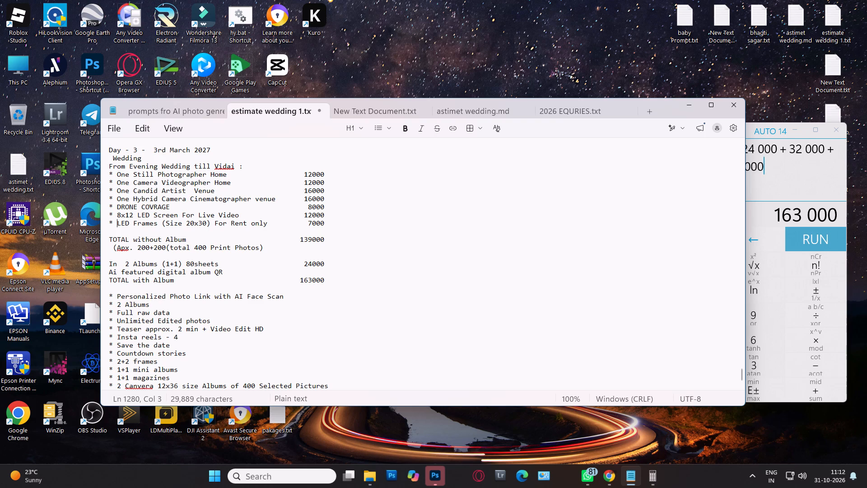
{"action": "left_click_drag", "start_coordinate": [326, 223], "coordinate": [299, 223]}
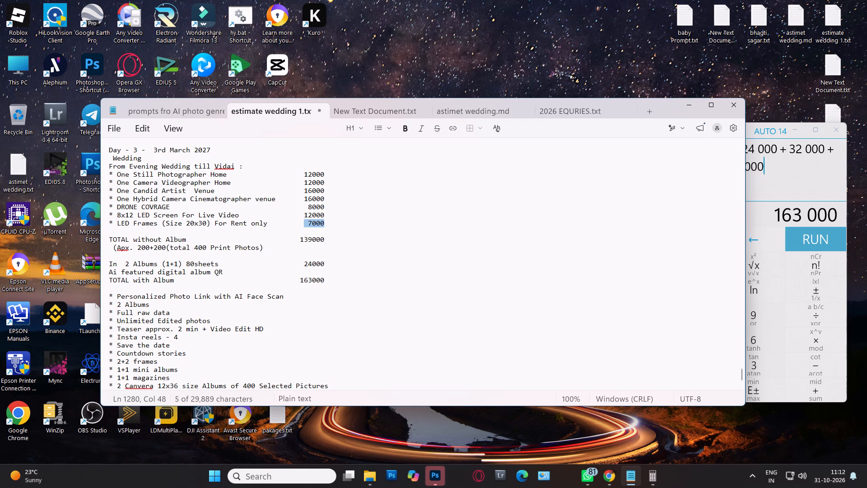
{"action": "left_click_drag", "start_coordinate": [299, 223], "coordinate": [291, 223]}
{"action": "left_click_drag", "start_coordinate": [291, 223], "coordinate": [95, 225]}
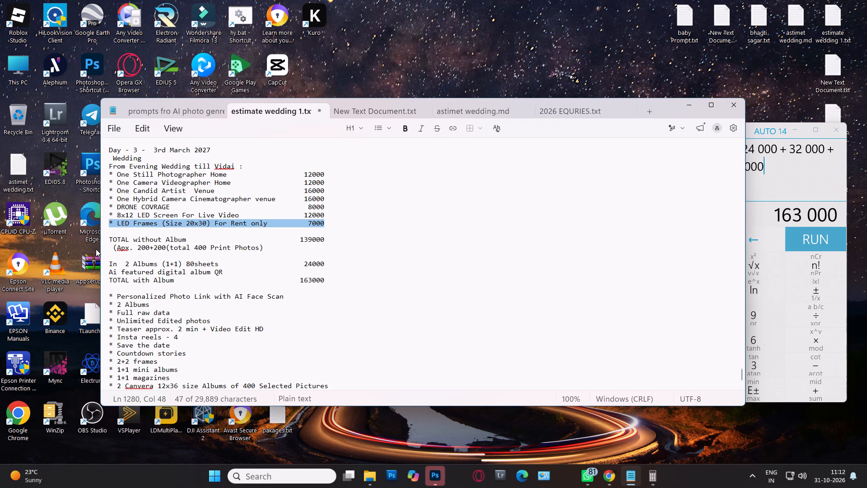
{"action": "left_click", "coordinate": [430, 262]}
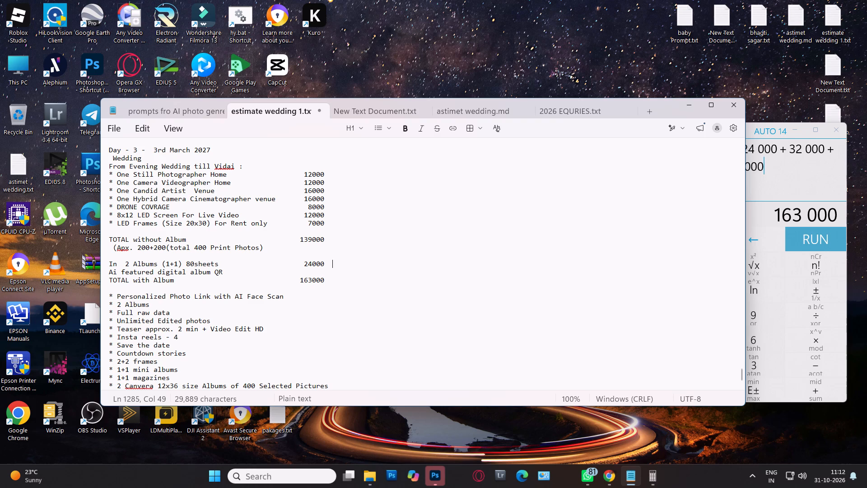
Save the updated estimate file.
{"action": "scroll", "coordinate": [225, 350], "scroll_direction": "down", "scroll_amount": 1}
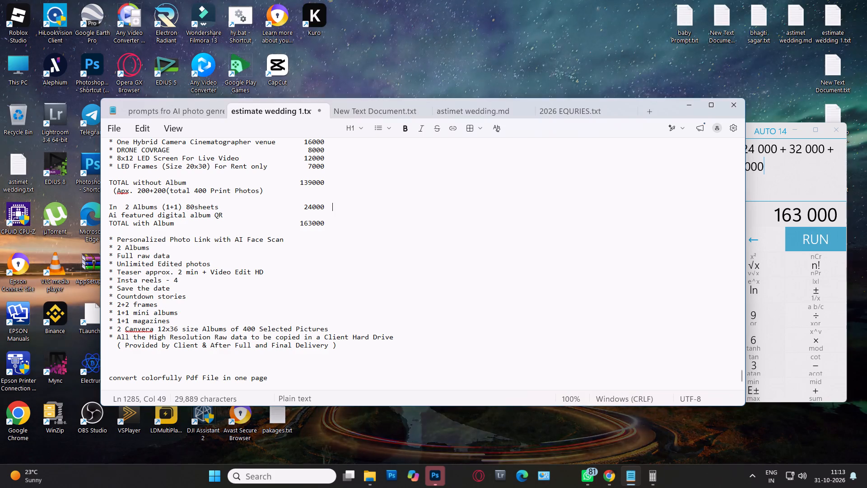
{"action": "scroll", "coordinate": [428, 356], "scroll_direction": "up", "scroll_amount": 1}
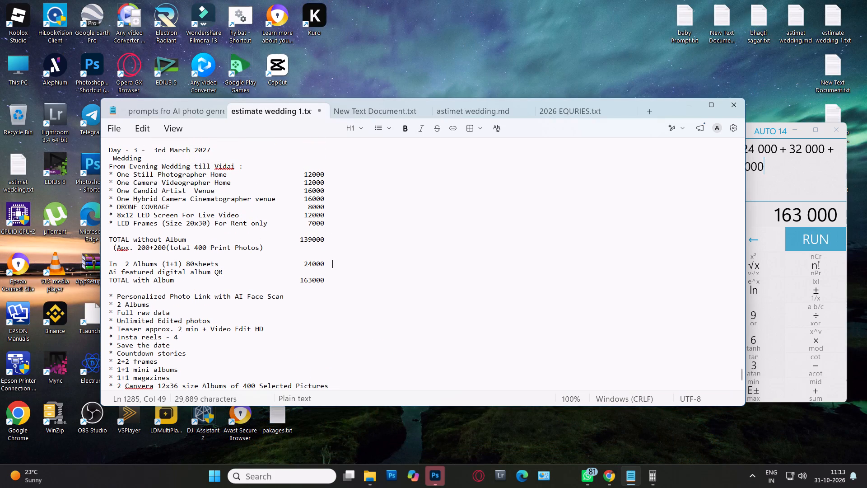
{"action": "key", "text": "ctrl+s"}
{"action": "scroll", "coordinate": [410, 336], "scroll_direction": "down", "scroll_amount": 1}
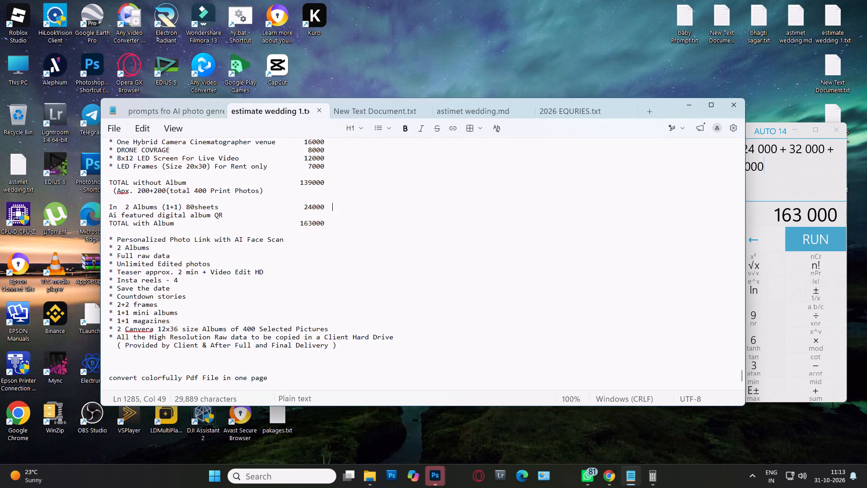
{"action": "scroll", "coordinate": [358, 346], "scroll_direction": "up", "scroll_amount": 3}
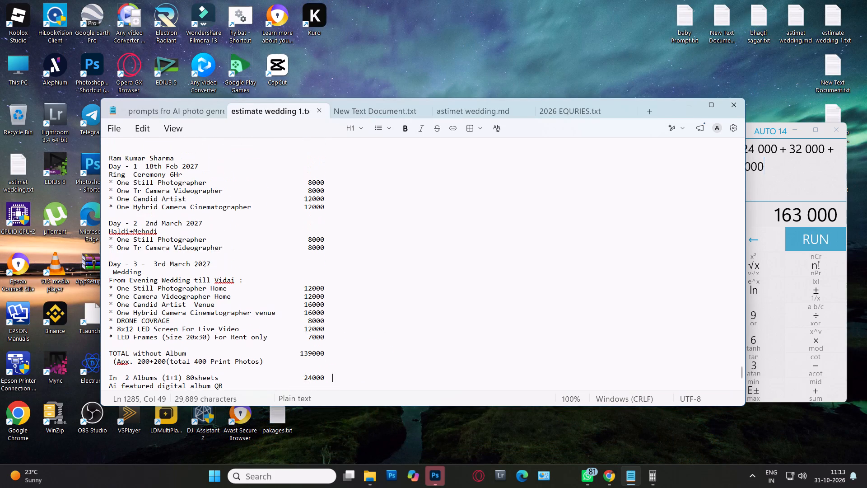
{"action": "left_click_drag", "start_coordinate": [110, 155], "coordinate": [381, 244]}
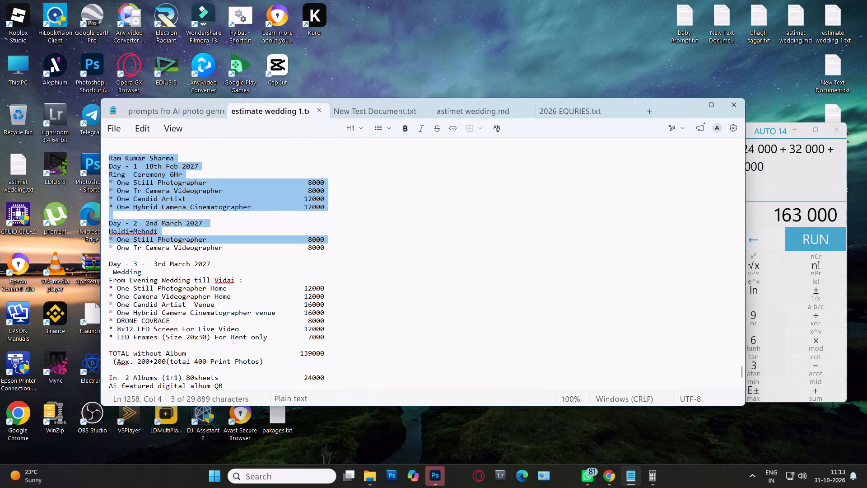
{"action": "left_click_drag", "start_coordinate": [381, 244], "coordinate": [380, 339]}
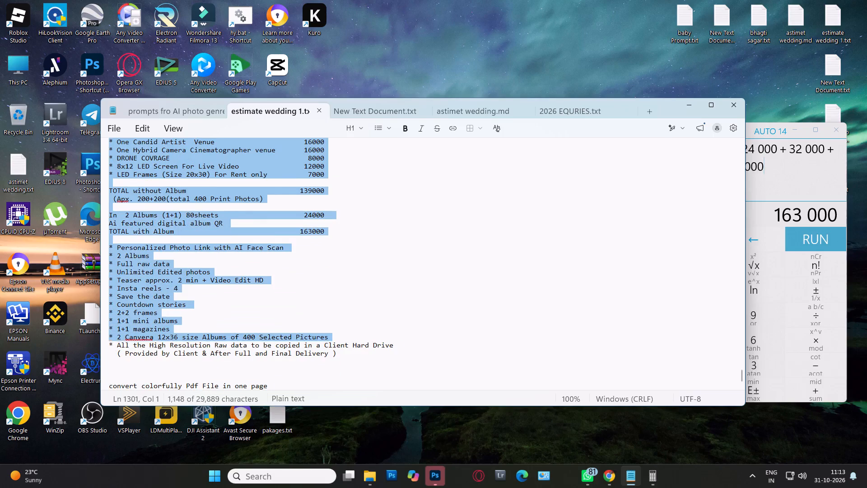
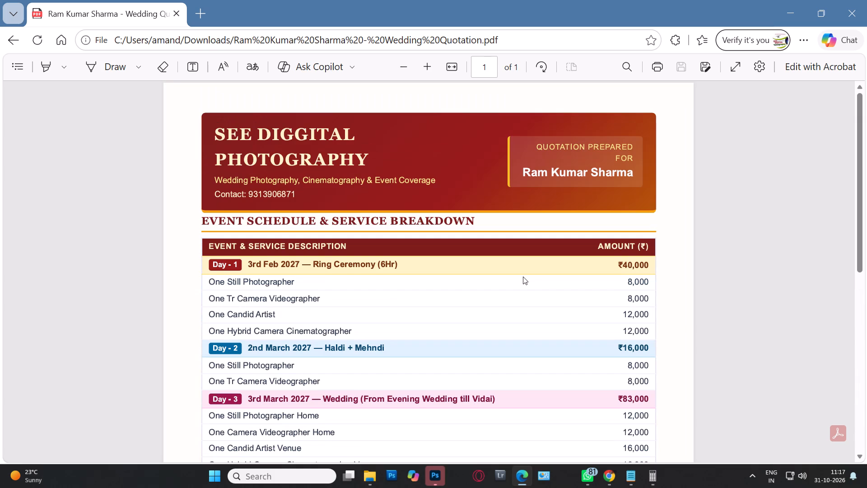
{"action": "scroll", "coordinate": [521, 277], "scroll_direction": "down", "scroll_amount": 2}
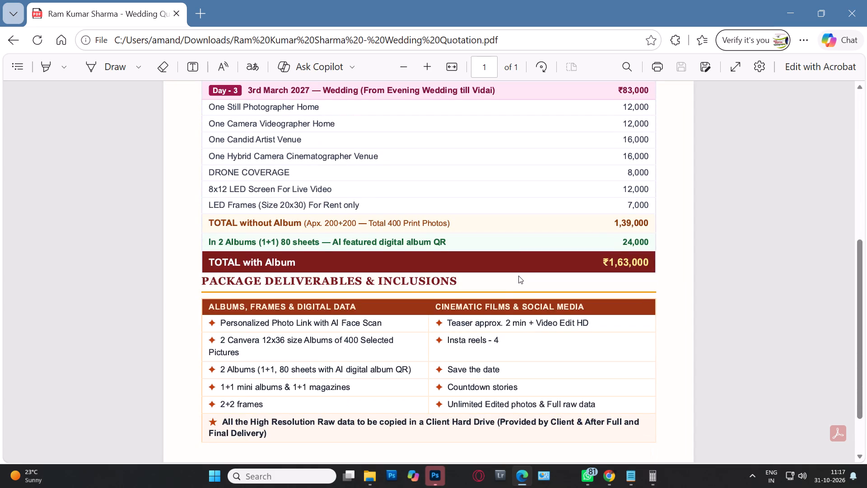
{"action": "scroll", "coordinate": [535, 308], "scroll_direction": "up", "scroll_amount": 1}
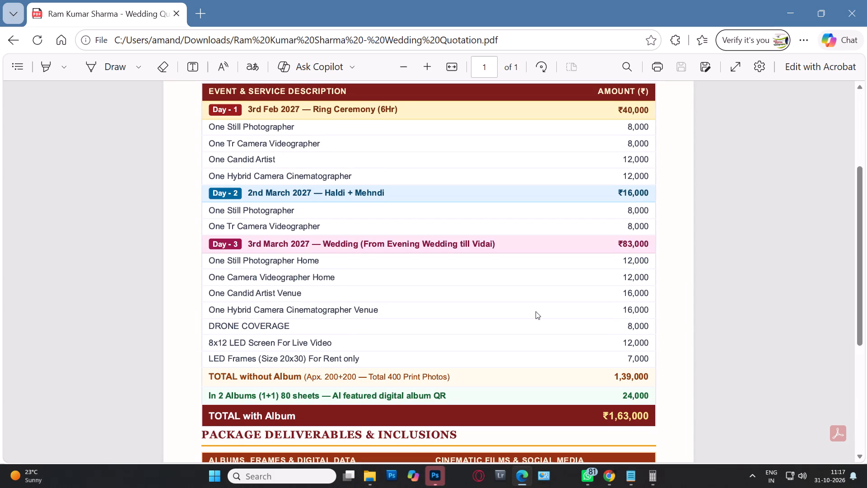
{"action": "scroll", "coordinate": [536, 311], "scroll_direction": "down", "scroll_amount": 1}
{"action": "scroll", "coordinate": [579, 372], "scroll_direction": "up", "scroll_amount": 1}
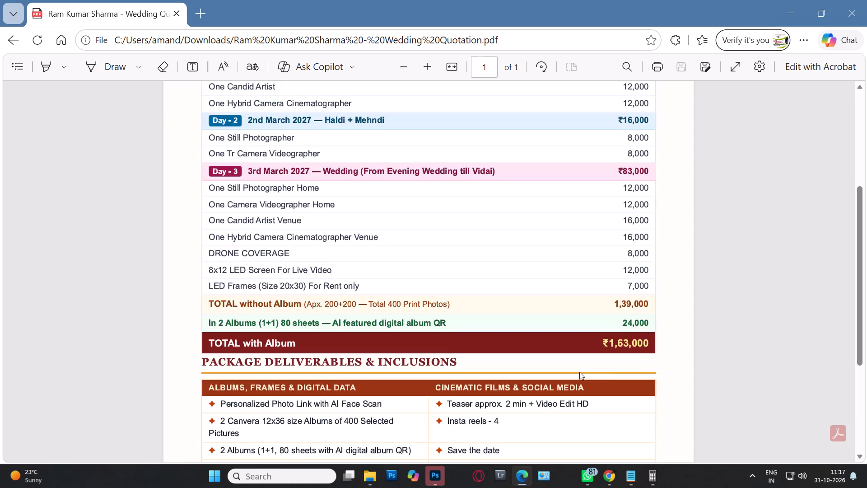
{"action": "scroll", "coordinate": [579, 372], "scroll_direction": "up", "scroll_amount": 1}
{"action": "scroll", "coordinate": [579, 372], "scroll_direction": "down", "scroll_amount": 2}
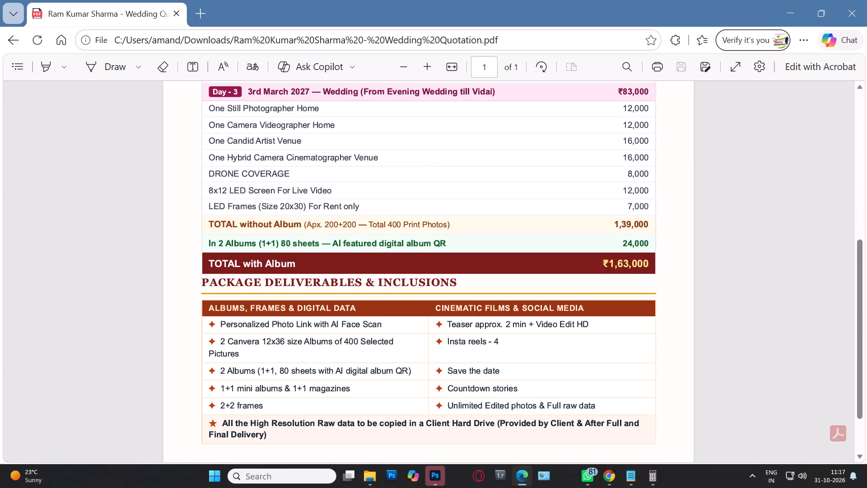
{"action": "scroll", "coordinate": [563, 314], "scroll_direction": "up", "scroll_amount": 1}
{"action": "scroll", "coordinate": [567, 306], "scroll_direction": "down", "scroll_amount": 1}
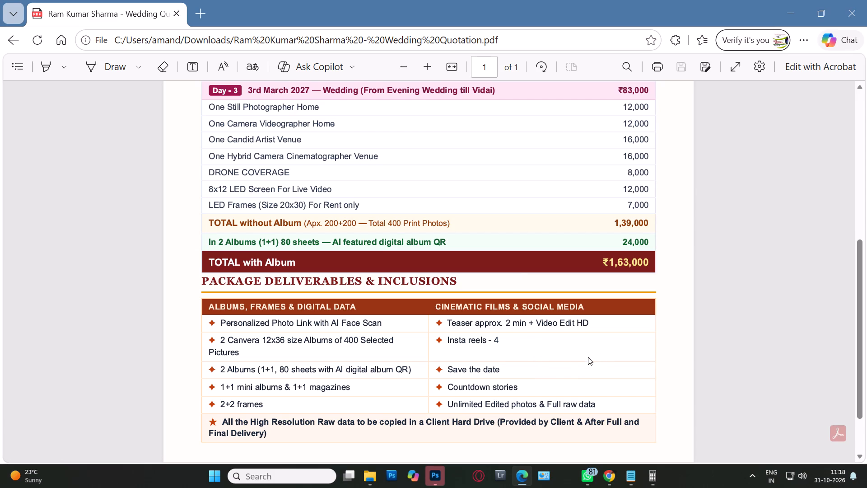
{"action": "scroll", "coordinate": [582, 363], "scroll_direction": "up", "scroll_amount": 2}
{"action": "scroll", "coordinate": [582, 362], "scroll_direction": "down", "scroll_amount": 1}
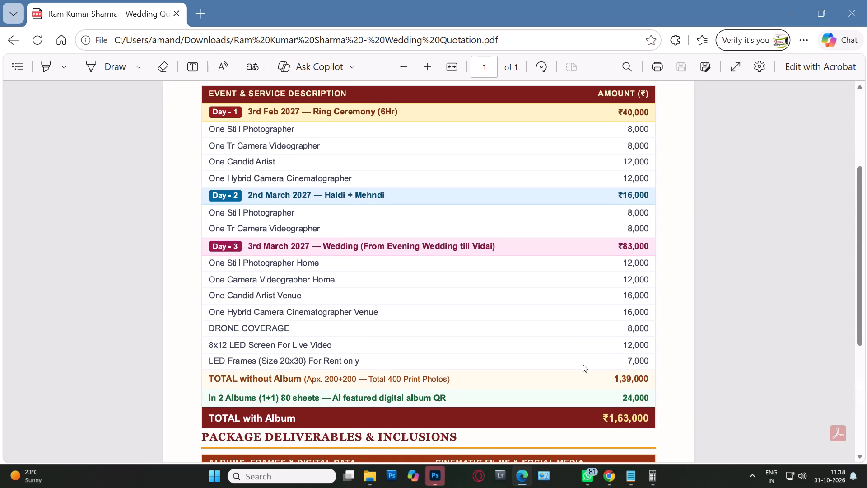
{"action": "scroll", "coordinate": [583, 364], "scroll_direction": "down", "scroll_amount": 1}
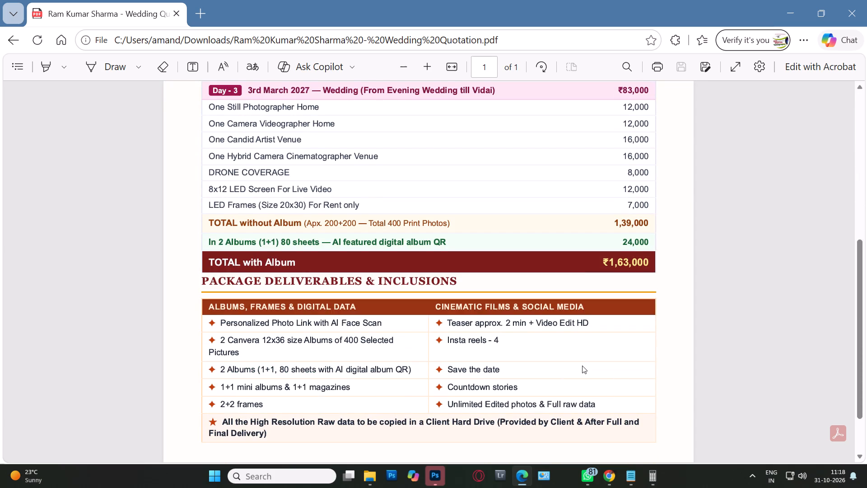
{"action": "scroll", "coordinate": [573, 372], "scroll_direction": "down", "scroll_amount": 2}
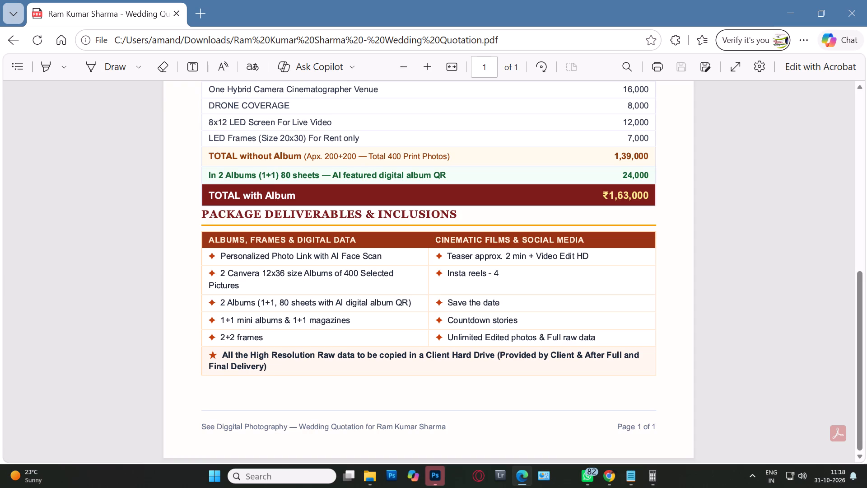
{"action": "scroll", "coordinate": [528, 352], "scroll_direction": "up", "scroll_amount": 3}
{"action": "scroll", "coordinate": [527, 350], "scroll_direction": "down", "scroll_amount": 3}
{"action": "scroll", "coordinate": [524, 352], "scroll_direction": "up", "scroll_amount": 3}
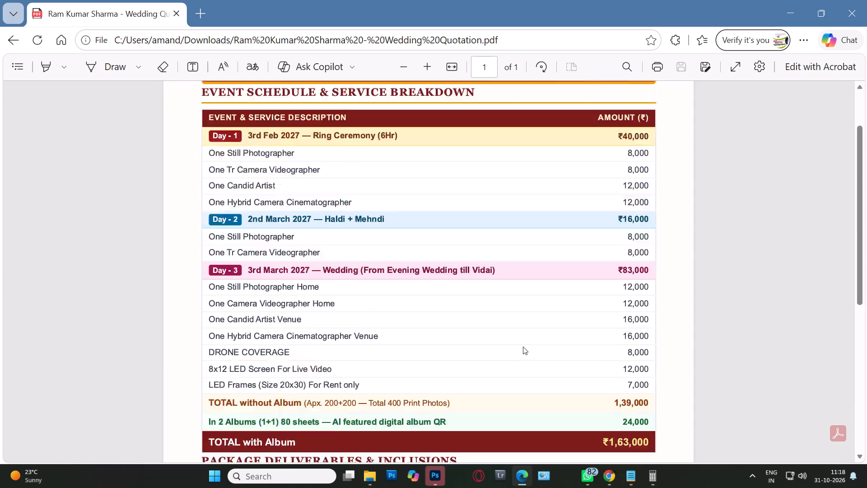
{"action": "scroll", "coordinate": [522, 347], "scroll_direction": "up", "scroll_amount": 3}
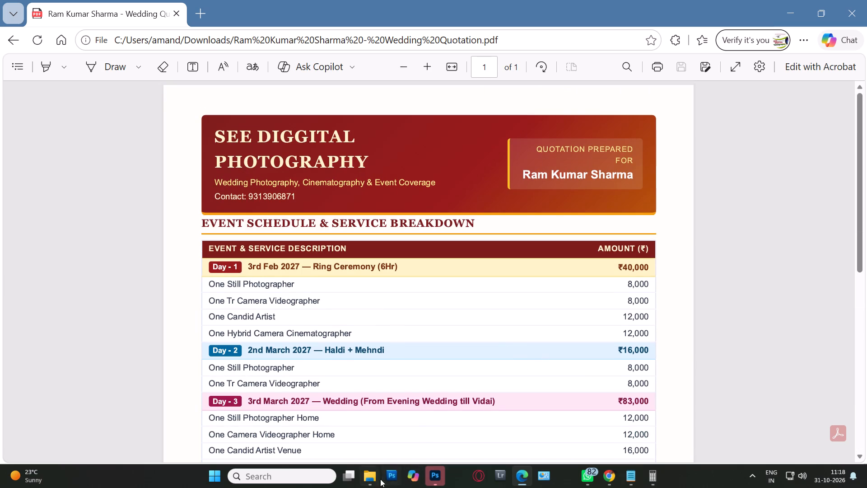
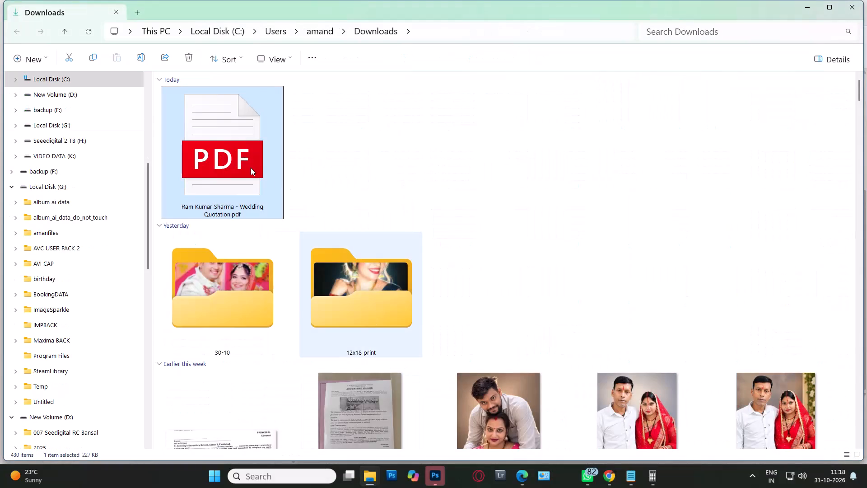
Pick up the wedding quotation PDF from the Downloads folder for transfer out of its current location.
{"action": "left_click", "coordinate": [222, 148]}
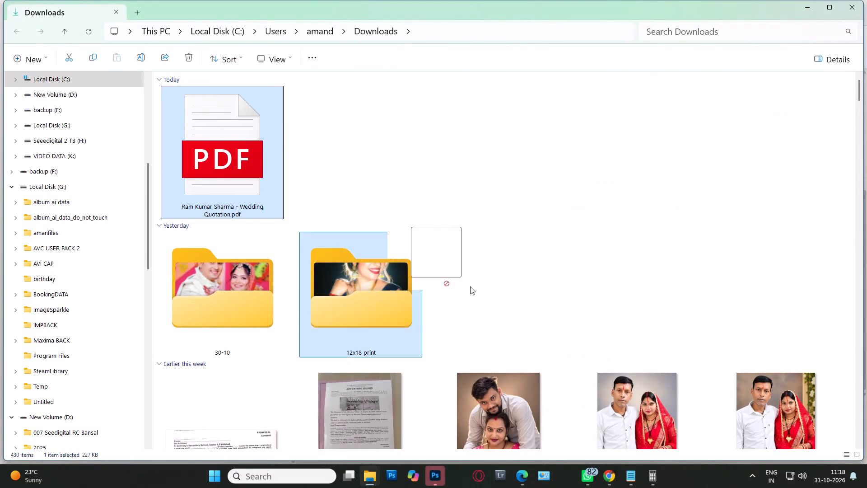
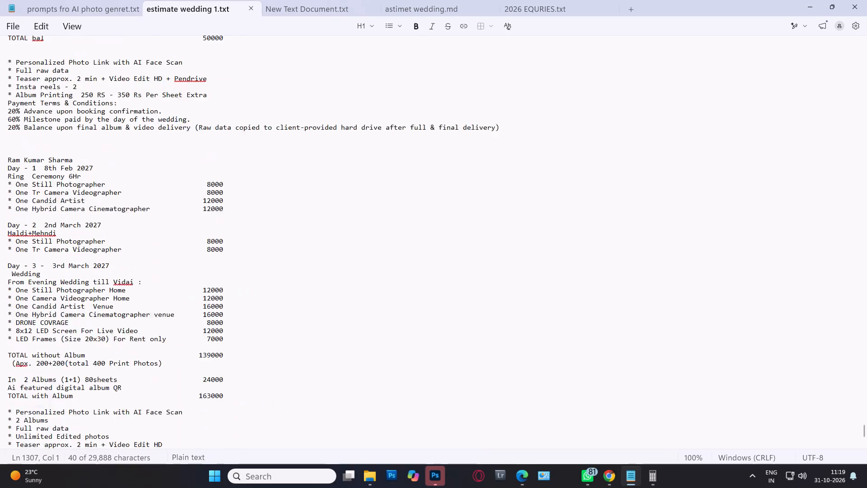
Copy the full 27th–28th Feb 2027 client estimate, including payment terms, and paste it above the final "convert colorfully Pdf File in one page" line.
{"action": "scroll", "coordinate": [284, 298], "scroll_direction": "up", "scroll_amount": 3}
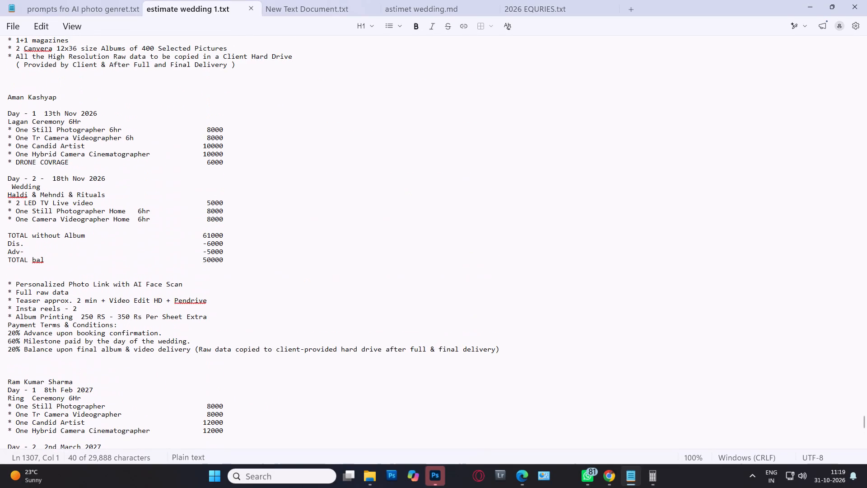
{"action": "scroll", "coordinate": [284, 297], "scroll_direction": "up", "scroll_amount": 7}
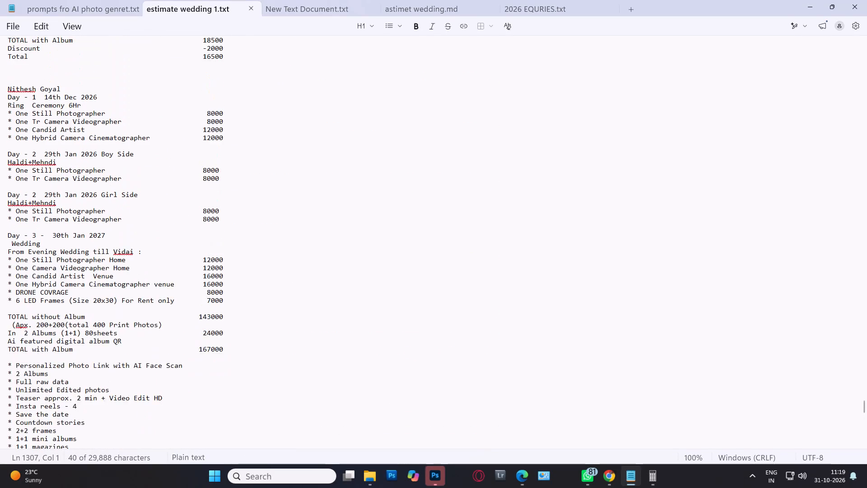
{"action": "scroll", "coordinate": [284, 296], "scroll_direction": "up", "scroll_amount": 7}
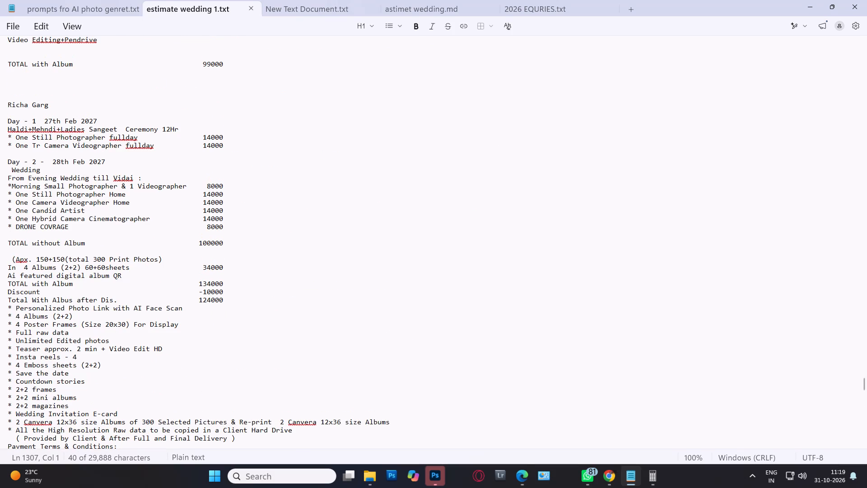
{"action": "scroll", "coordinate": [78, 194], "scroll_direction": "down", "scroll_amount": 1}
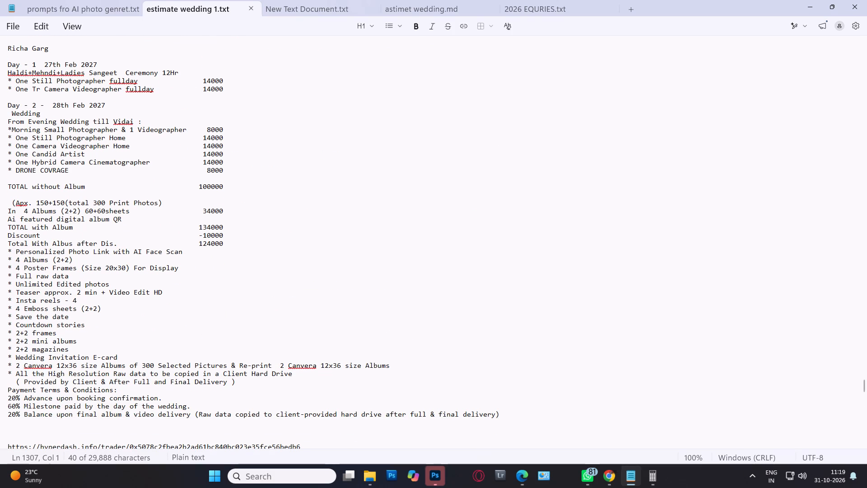
{"action": "left_click_drag", "start_coordinate": [7, 45], "coordinate": [519, 409]}
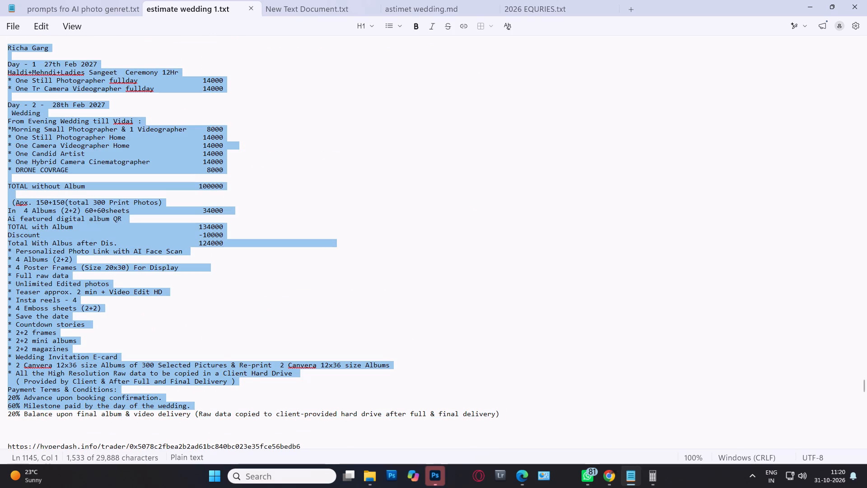
{"action": "left_click_drag", "start_coordinate": [519, 409], "coordinate": [532, 415]}
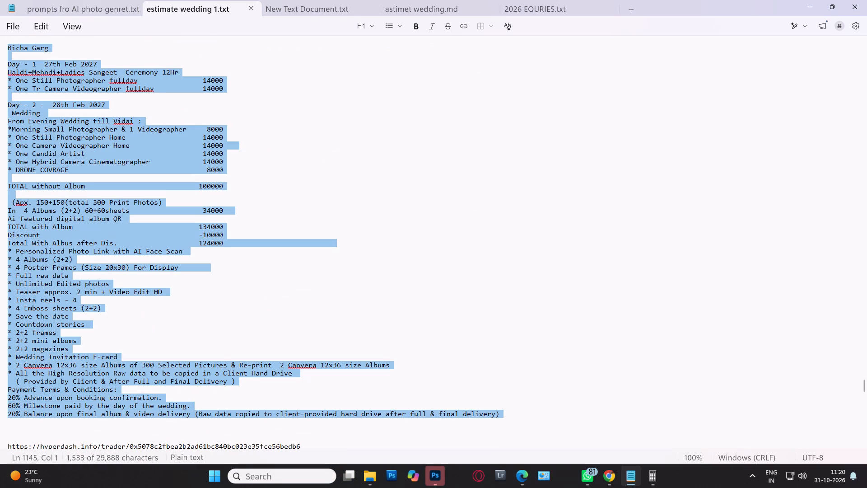
{"action": "left_click_drag", "start_coordinate": [532, 415], "coordinate": [536, 416]}
{"action": "key", "text": "ctrl+c"}
{"action": "scroll", "coordinate": [474, 394], "scroll_direction": "down", "scroll_amount": 1}
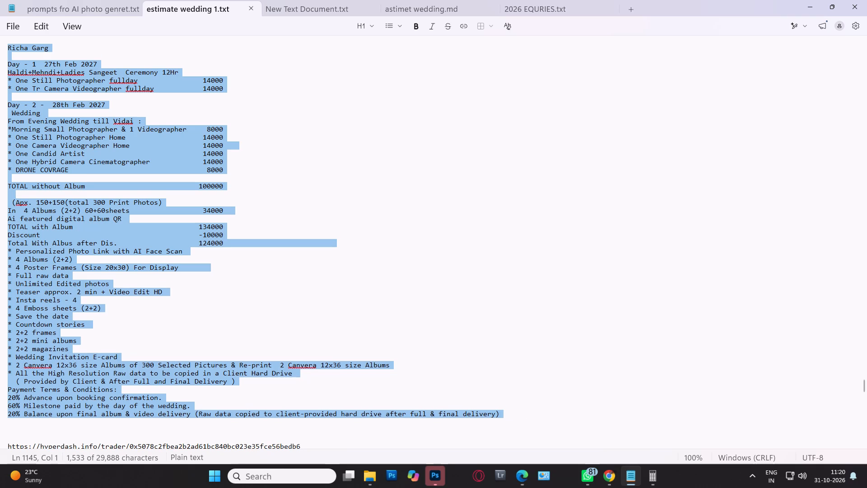
{"action": "scroll", "coordinate": [474, 394], "scroll_direction": "down", "scroll_amount": 1}
{"action": "scroll", "coordinate": [463, 384], "scroll_direction": "down", "scroll_amount": 20}
{"action": "scroll", "coordinate": [463, 384], "scroll_direction": "down", "scroll_amount": 2}
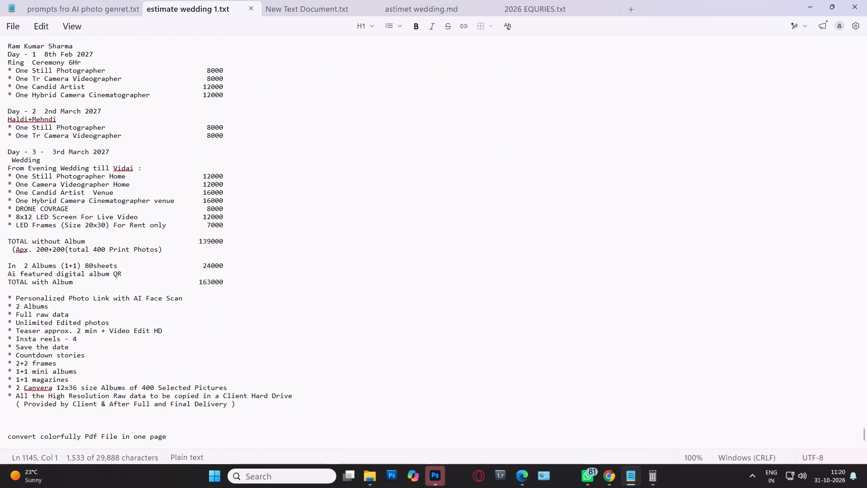
{"action": "left_click", "coordinate": [242, 425]}
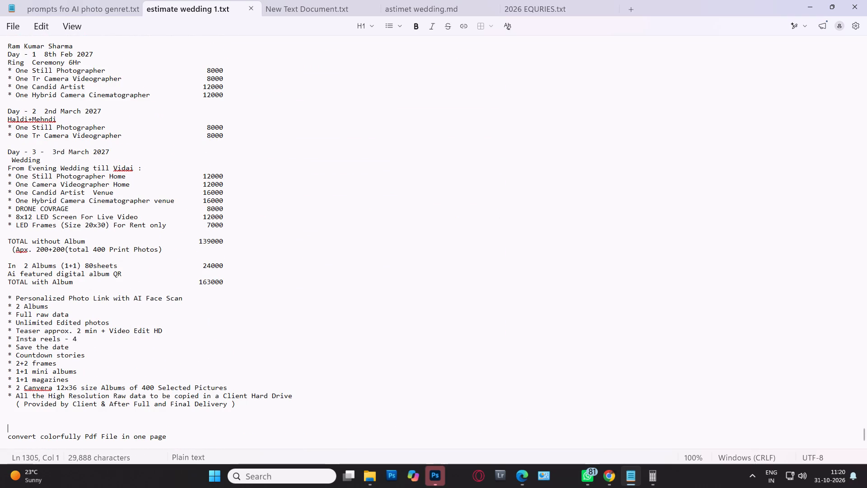
{"action": "key", "text": "ctrl+v"}
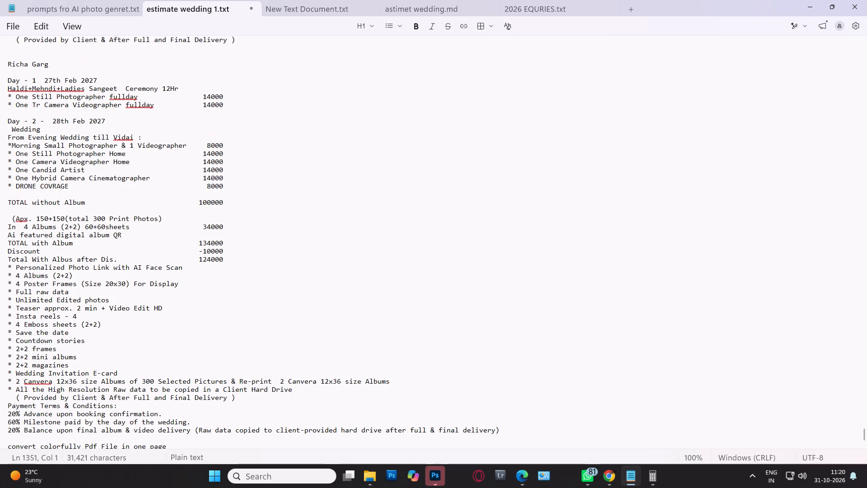
Change the pasted estimate's Day 1 date to 5th March 2027 and its Sangeet ceremony duration to 6Hr.
{"action": "scroll", "coordinate": [345, 314], "scroll_direction": "up", "scroll_amount": 1}
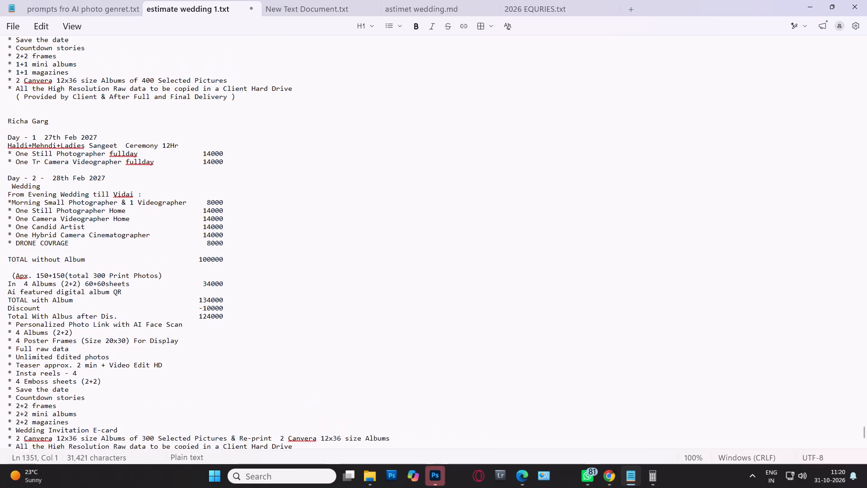
{"action": "scroll", "coordinate": [345, 314], "scroll_direction": "up", "scroll_amount": 2}
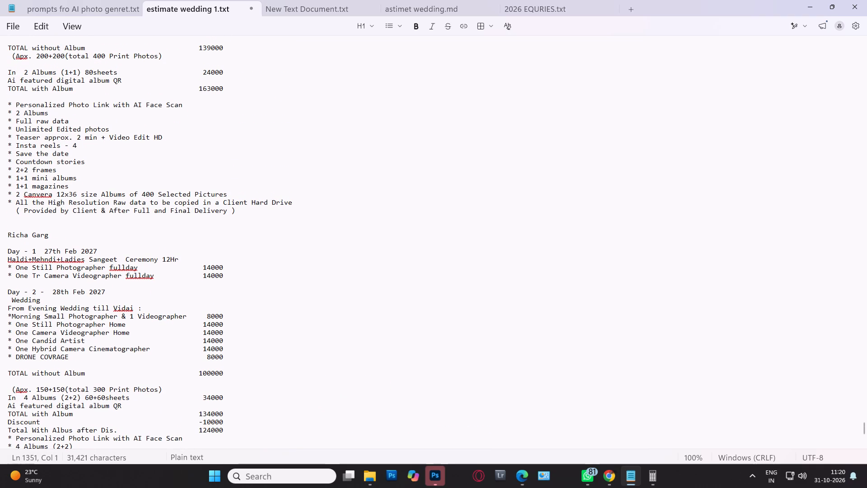
{"action": "left_click_drag", "start_coordinate": [44, 251], "coordinate": [50, 251]}
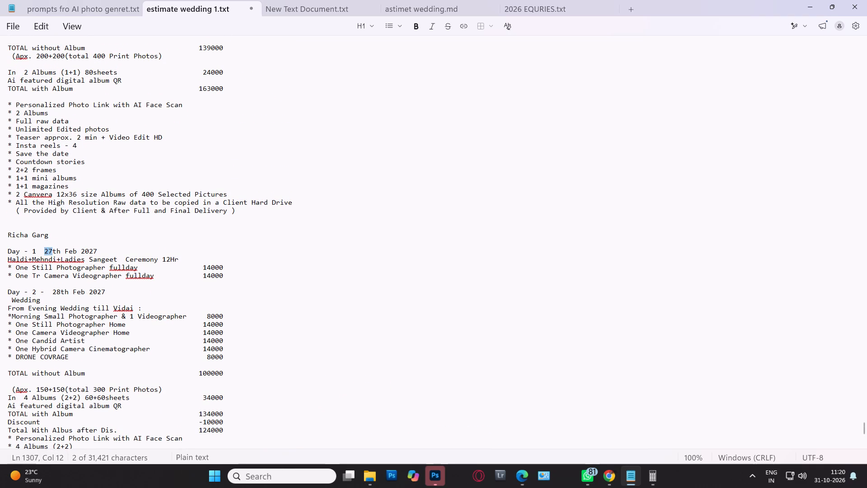
{"action": "left_click_drag", "start_coordinate": [50, 251], "coordinate": [51, 251]}
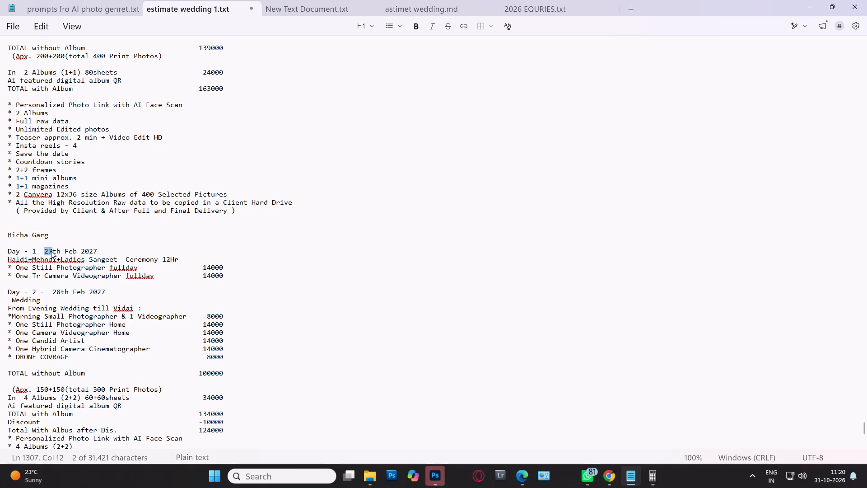
{"action": "key", "text": "5"}
{"action": "left_click_drag", "start_coordinate": [61, 251], "coordinate": [70, 252]}
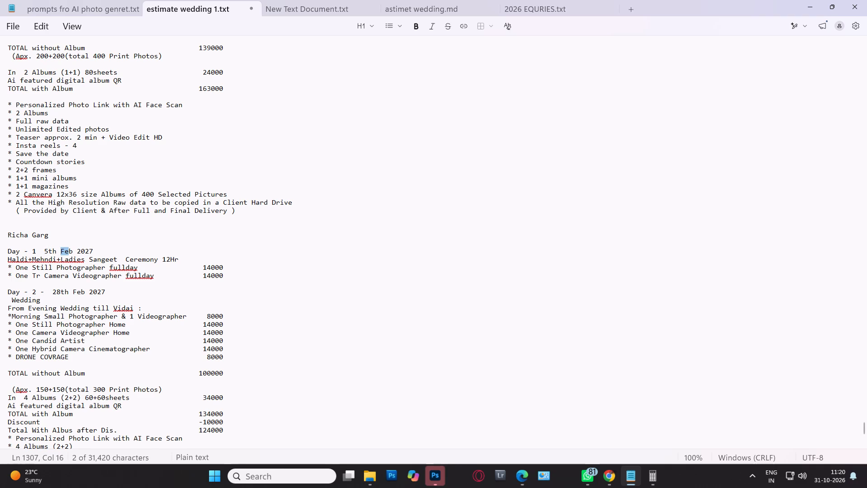
{"action": "left_click_drag", "start_coordinate": [70, 252], "coordinate": [74, 252]}
{"action": "type", "text": "March"}
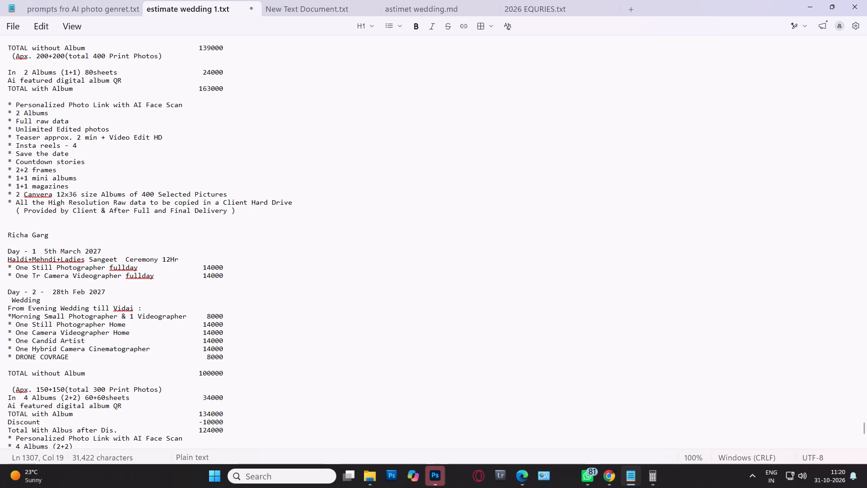
{"action": "left_click", "coordinate": [164, 259]}
{"action": "key", "text": "Delete"}
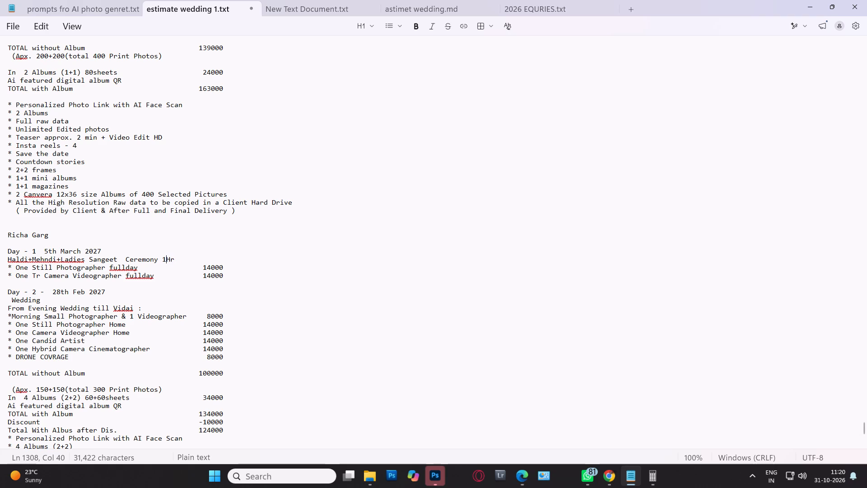
{"action": "key", "text": "BackSpace"}
{"action": "key", "text": "6"}
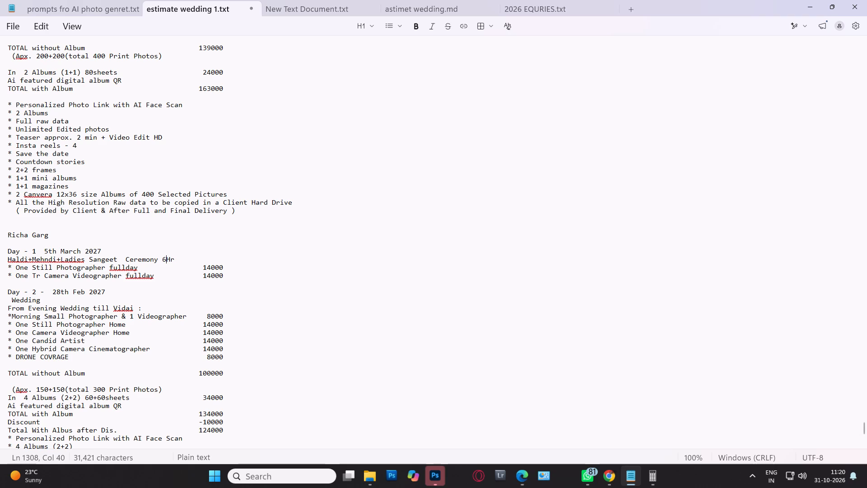
Set the pasted estimate's Day 1 still photographer and Tr camera videographer prices to 10000 each.
{"action": "left_click", "coordinate": [203, 267]}
{"action": "key", "text": "Delete"}
{"action": "key", "text": "Delete"}
{"action": "type", "text": "10"}
{"action": "left_click", "coordinate": [206, 277]}
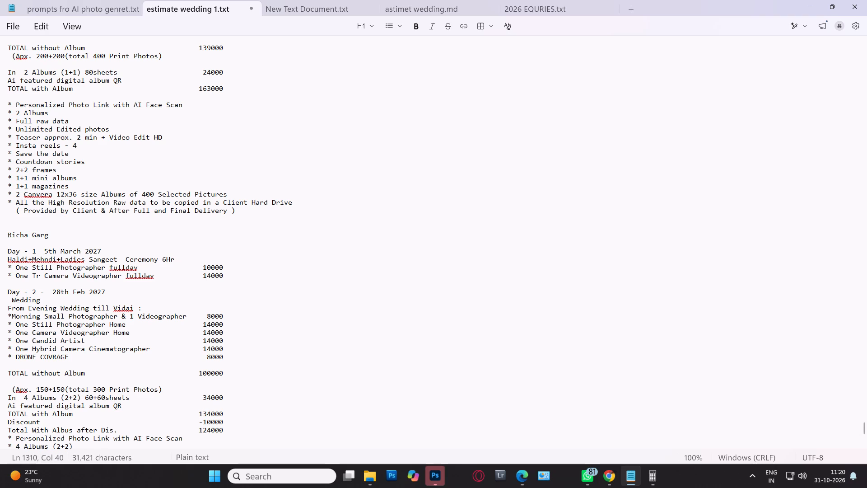
{"action": "key", "text": "Delete"}
{"action": "key", "text": "0"}
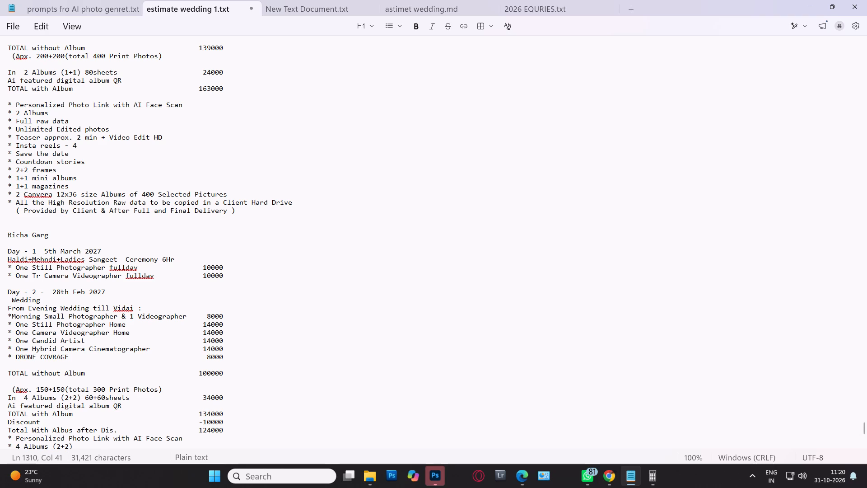
Delete the Morning Small Photographer & 1 Videographer line and the word "Evening" from the pasted estimate's Day 2 wedding section.
{"action": "left_click_drag", "start_coordinate": [7, 313], "coordinate": [217, 311]}
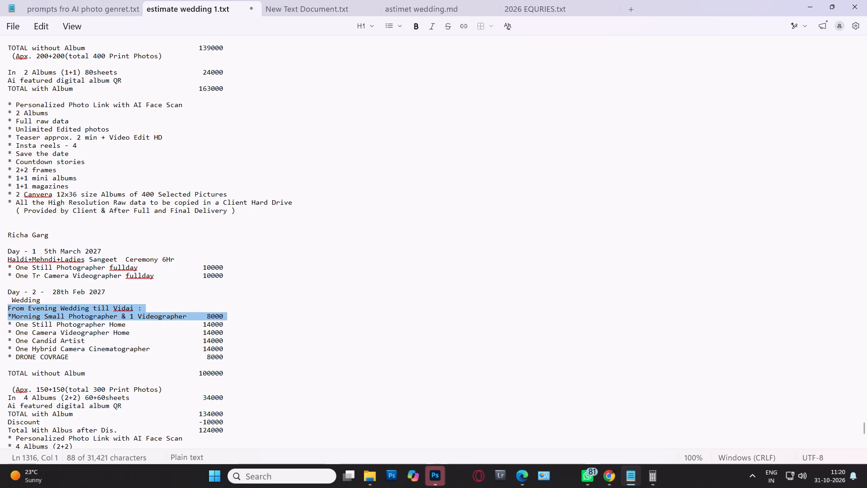
{"action": "left_click_drag", "start_coordinate": [217, 311], "coordinate": [228, 313]}
{"action": "key", "text": "Delete"}
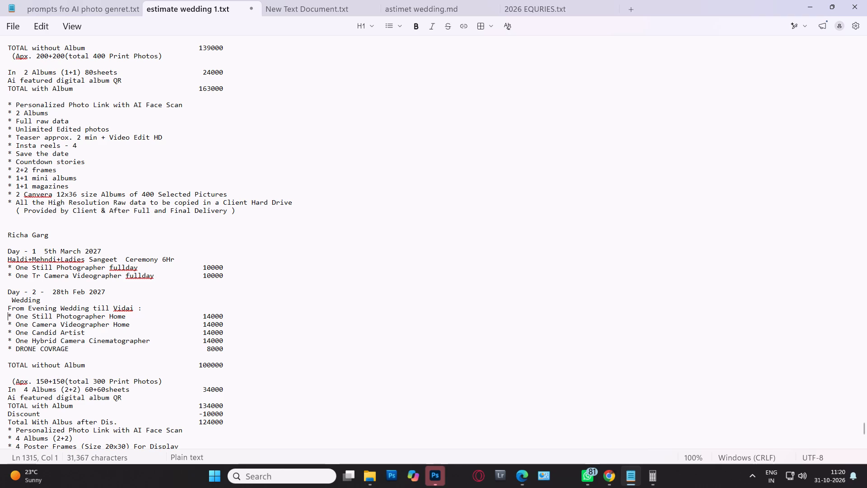
{"action": "left_click_drag", "start_coordinate": [25, 311], "coordinate": [55, 306]}
{"action": "key", "text": "Delete"}
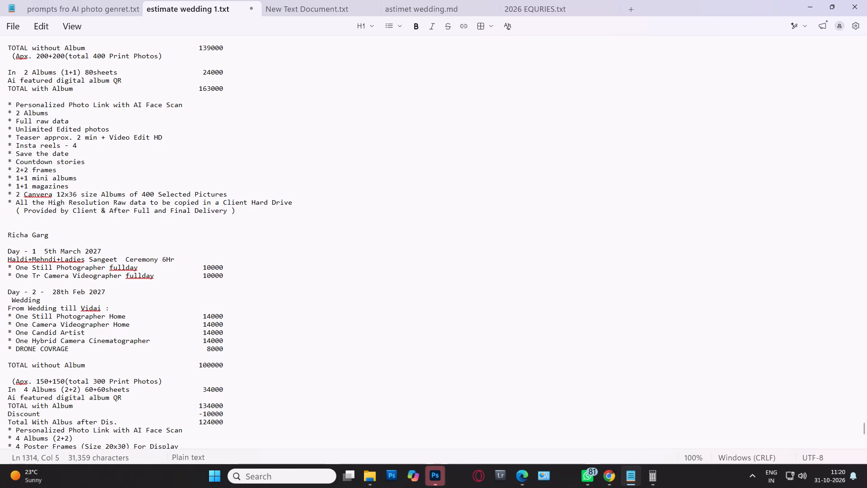
Set the Day 2 candid artist and hybrid camera cinematographer prices to 16000 each in the pasted estimate.
{"action": "left_click", "coordinate": [21, 328]}
{"action": "left_click", "coordinate": [206, 334]}
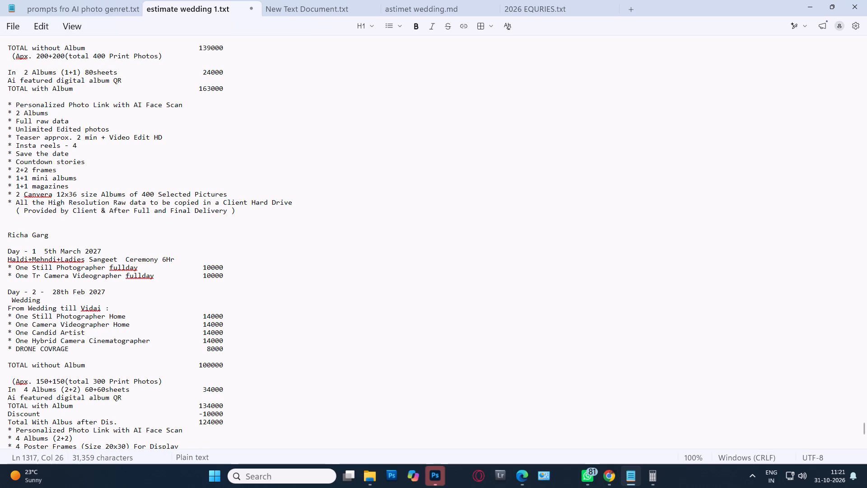
{"action": "key", "text": "Delete"}
{"action": "key", "text": "6"}
{"action": "key", "text": "Down"}
{"action": "key", "text": "BackSpace"}
{"action": "key", "text": "6"}
Replace "Home" with "Tr" on the Day 2 still photographer and camera videographer lines of the pasted estimate.
{"action": "left_click_drag", "start_coordinate": [109, 317], "coordinate": [124, 317]}
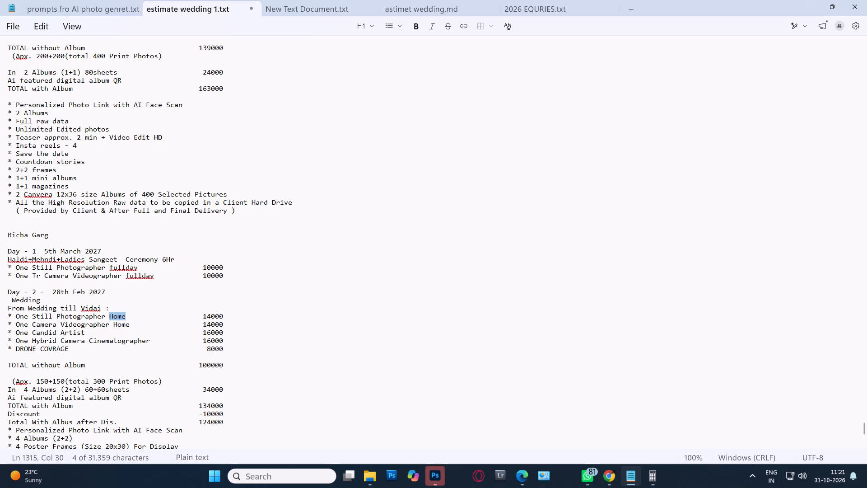
{"action": "key", "text": "Delete"}
{"action": "left_click_drag", "start_coordinate": [113, 326], "coordinate": [131, 326]}
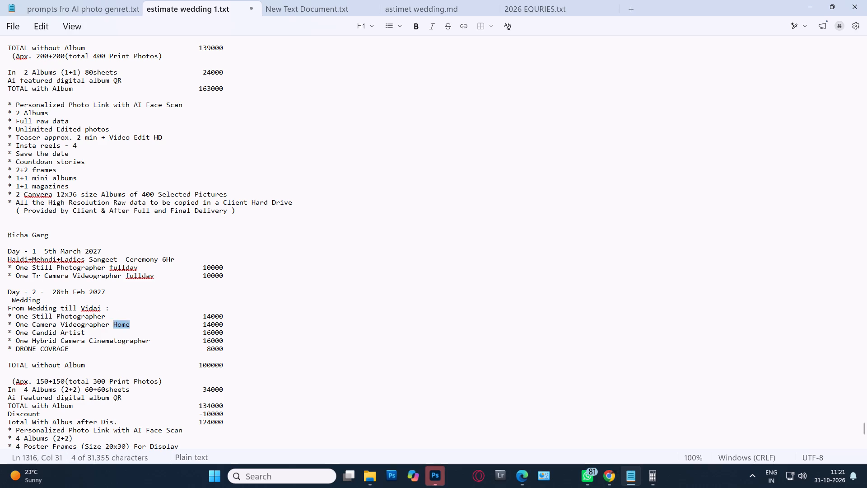
{"action": "key", "text": "Delete"}
{"action": "left_click", "coordinate": [206, 320]}
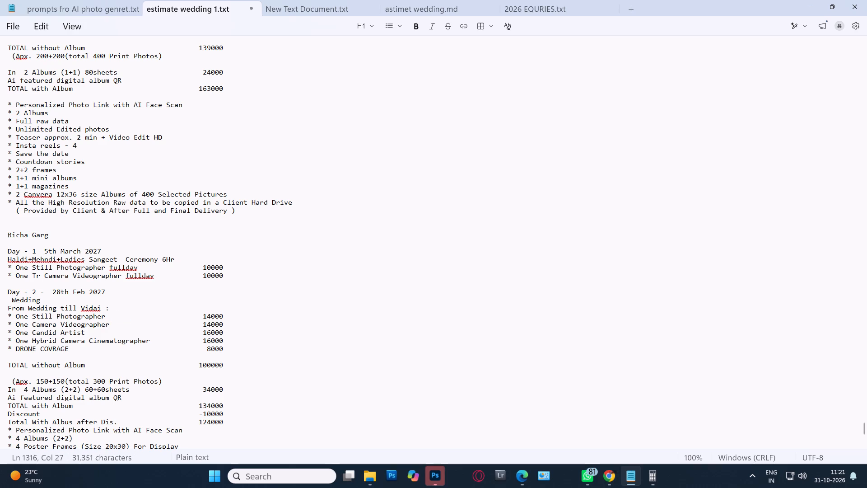
{"action": "left_click", "coordinate": [113, 316]}
{"action": "type", "text": "Tr"}
{"action": "left_click", "coordinate": [115, 325]}
{"action": "type", "text": "Tr"}
{"action": "left_click", "coordinate": [205, 317]}
{"action": "left_click", "coordinate": [262, 371]}
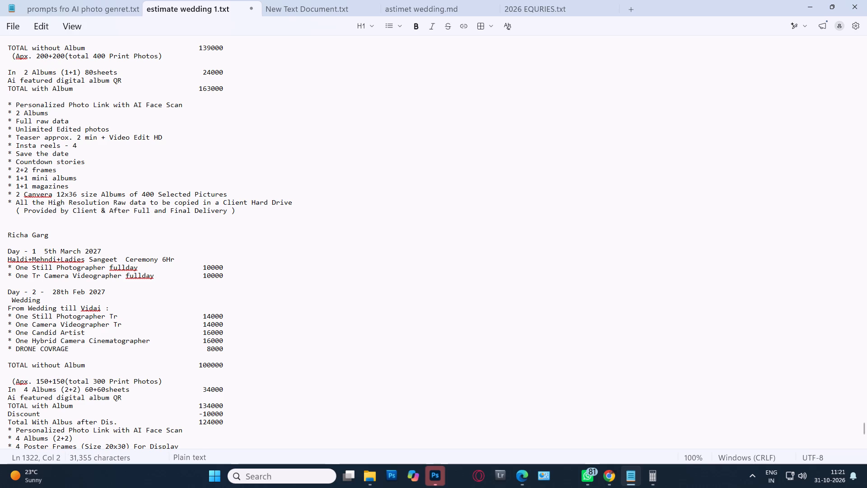
Save the edited wedding estimate text file.
{"action": "left_click_drag", "start_coordinate": [223, 349], "coordinate": [0, 352]}
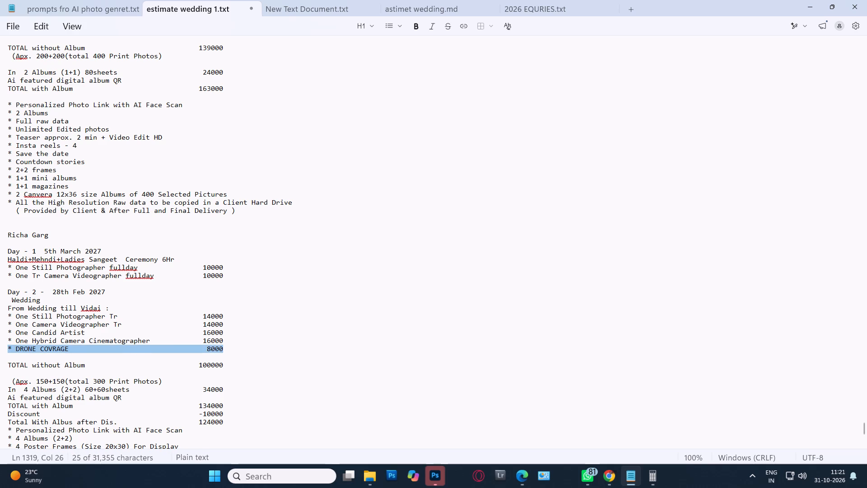
{"action": "left_click", "coordinate": [275, 369]}
{"action": "key", "text": "ctrl+s"}
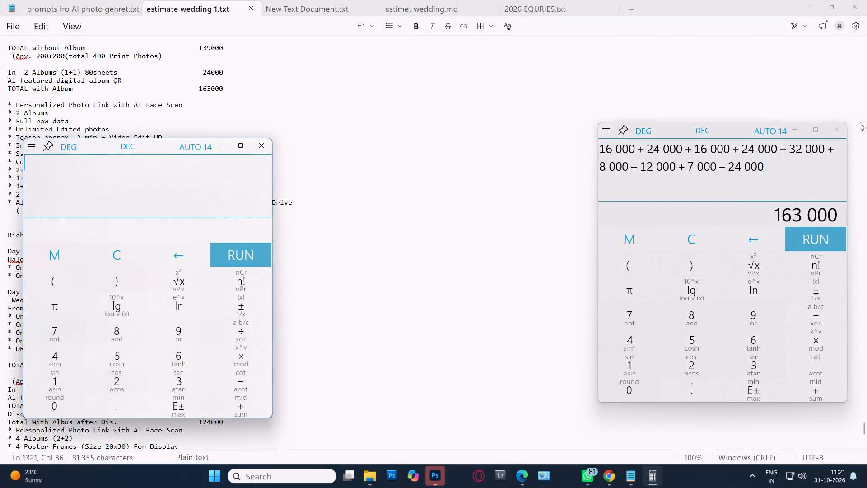
In the calculator, close the old calculation window and add the estimate's service prices as 20000+28000+32000+8000.
{"action": "left_click", "coordinate": [838, 131]}
{"action": "left_click_drag", "start_coordinate": [156, 146], "coordinate": [742, 145]}
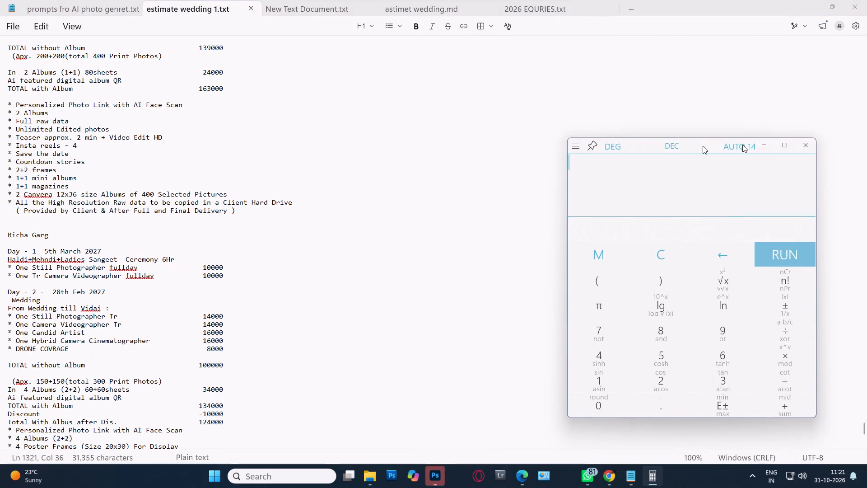
{"action": "left_click_drag", "start_coordinate": [742, 145], "coordinate": [655, 128]}
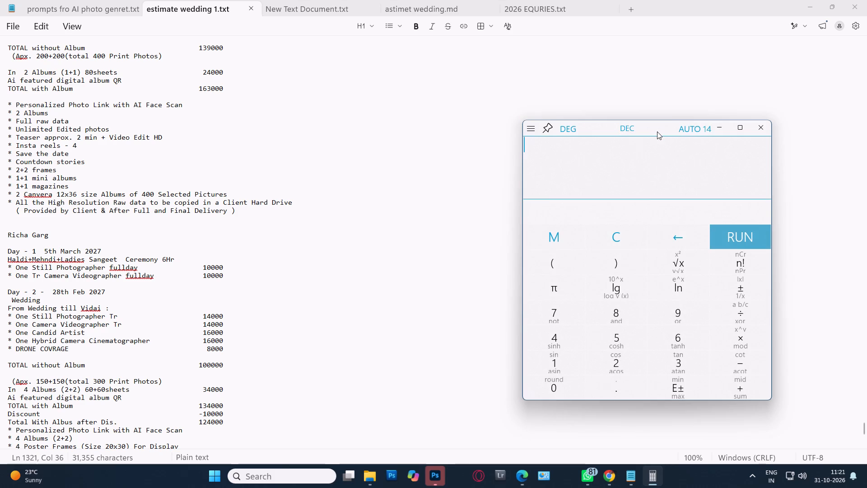
{"action": "type", "text": "20000+"}
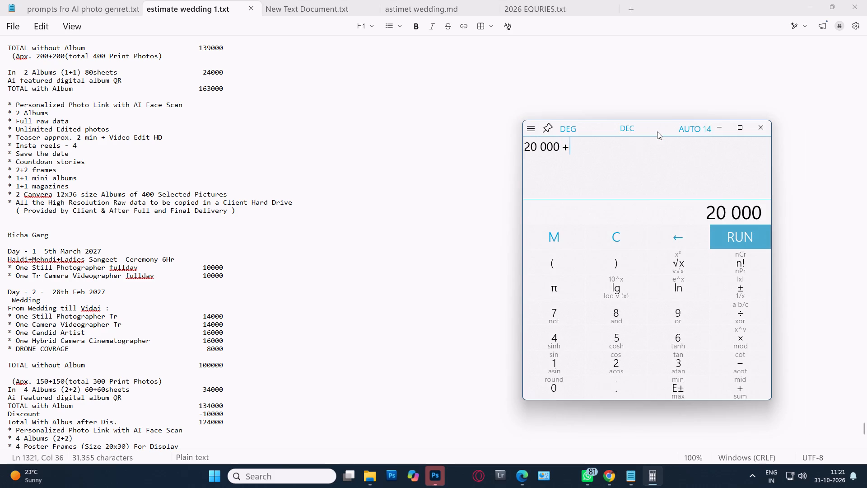
{"action": "type", "text": "28000"}
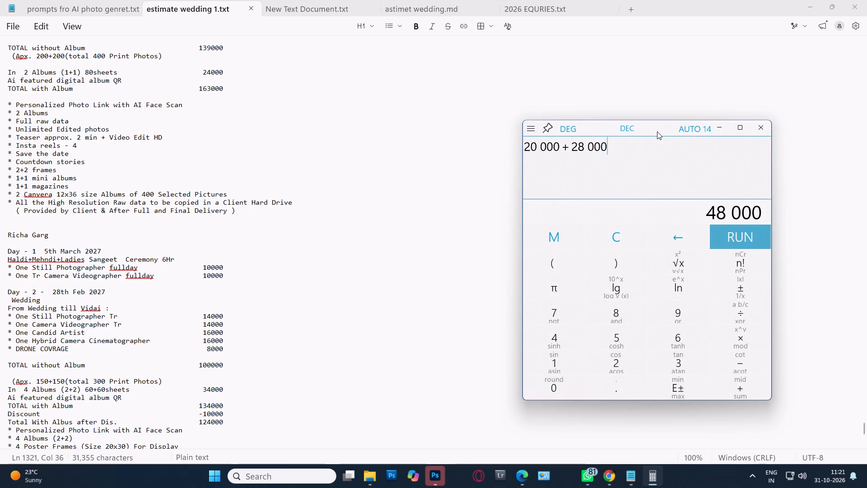
{"action": "key", "text": "plus"}
{"action": "type", "text": "32000"}
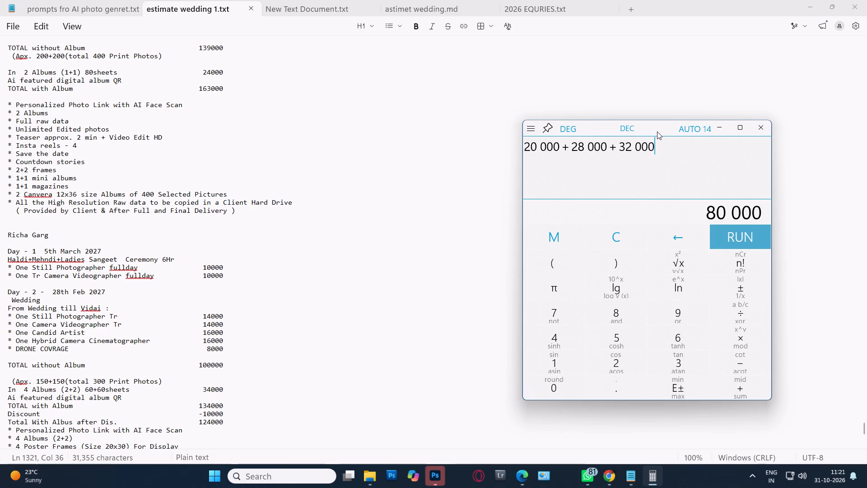
{"action": "type", "text": "+8000"}
Back in the Notepad estimate, set the TOTAL without Album amount to 88000, keeping it aligned with the price column.
{"action": "left_click_drag", "start_coordinate": [200, 366], "coordinate": [210, 365]}
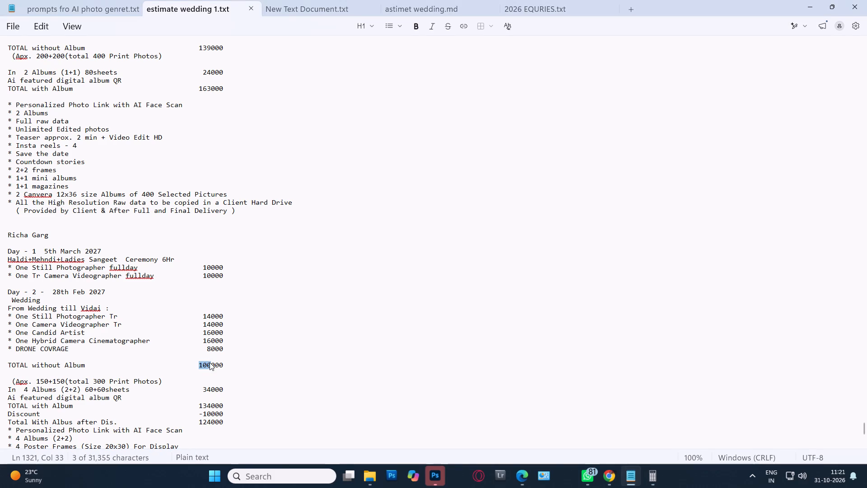
{"action": "type", "text": "88"}
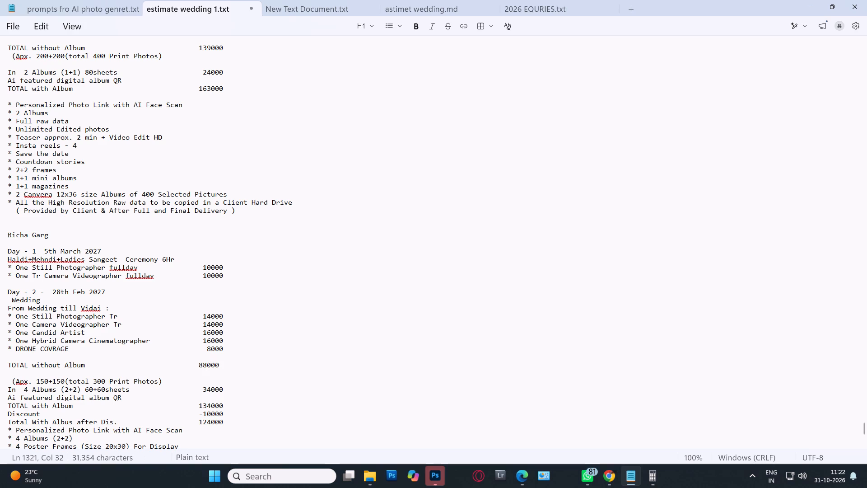
{"action": "left_click", "coordinate": [199, 364]}
{"action": "key", "text": "space"}
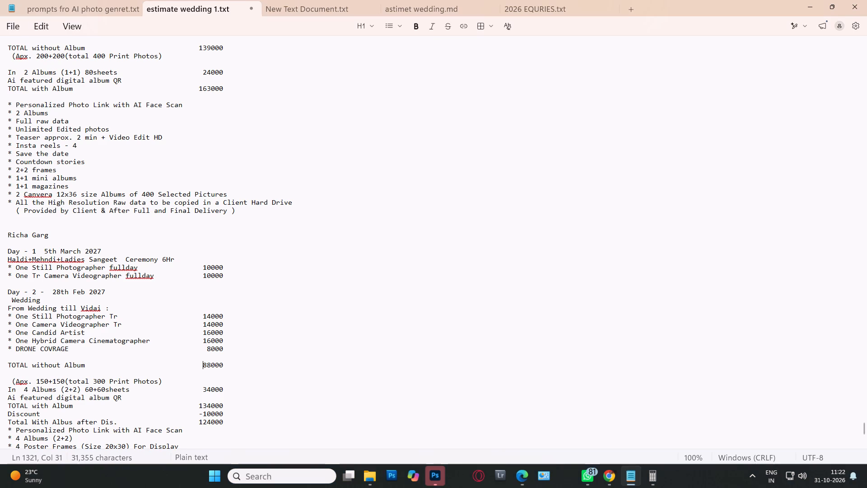
Change the album price line below the total without album to 2 Albums (1+1).
{"action": "left_click_drag", "start_coordinate": [23, 390], "coordinate": [33, 390]}
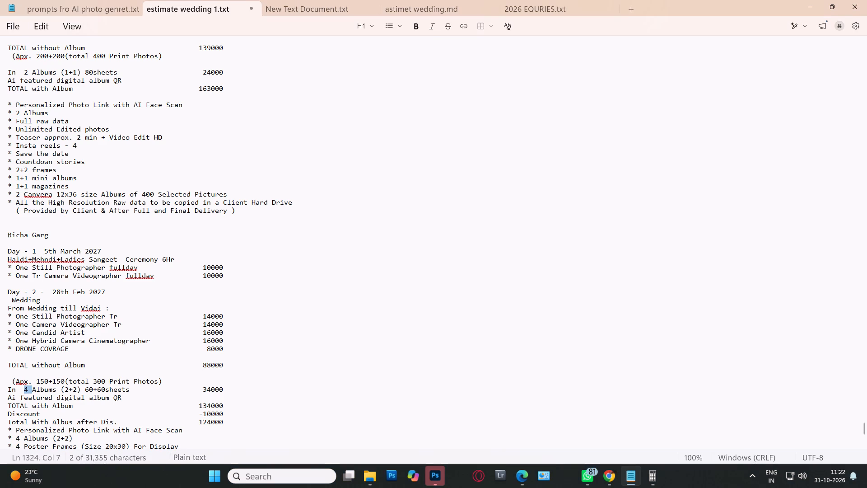
{"action": "key", "text": "2"}
{"action": "key", "text": "space"}
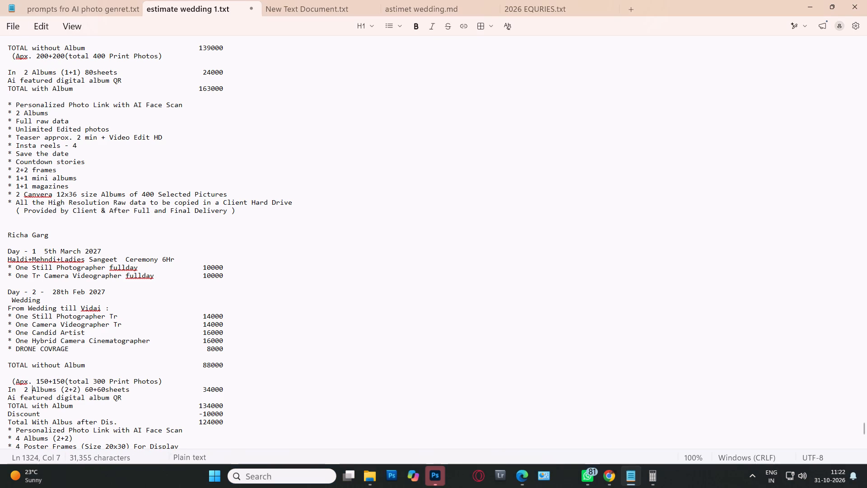
{"action": "left_click", "coordinate": [65, 390]}
{"action": "key", "text": "Delete"}
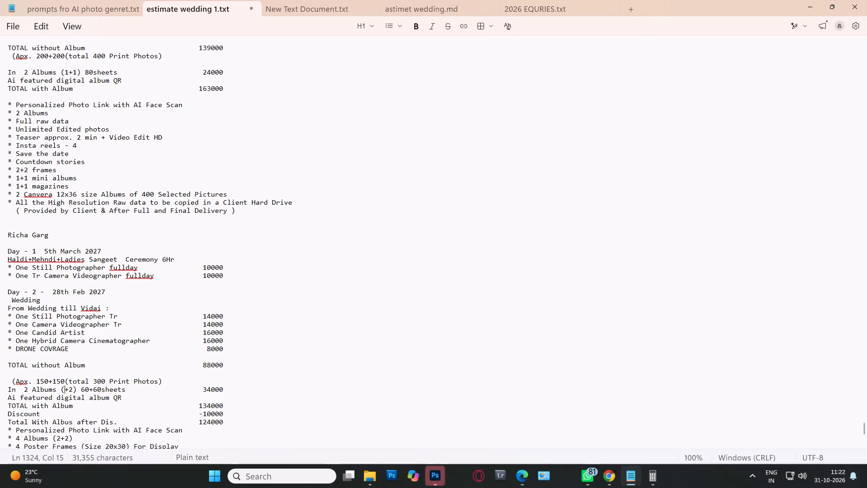
{"action": "key", "text": "1"}
{"action": "key", "text": "Right"}
{"action": "key", "text": "Delete"}
{"action": "key", "text": "1"}
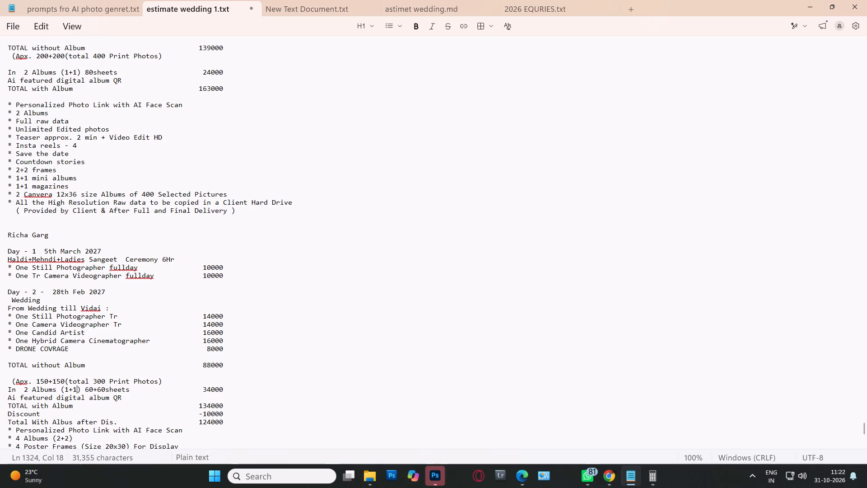
Set the sheet count on the album price line to 35+35sheets.
{"action": "left_click", "coordinate": [88, 392]}
{"action": "key", "text": "Delete"}
{"action": "key", "text": "BackSpace"}
{"action": "type", "text": "35"}
{"action": "key", "text": "Right"}
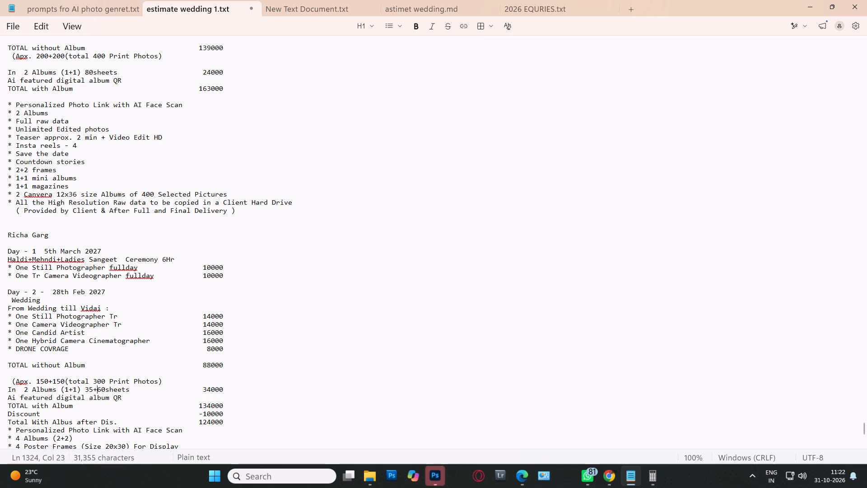
{"action": "key", "text": "Delete"}
{"action": "key", "text": "Delete"}
{"action": "type", "text": "35"}
Change the deliverables list to 2 Albums (1+1) and 2 Poster Frames.
{"action": "scroll", "coordinate": [177, 422], "scroll_direction": "down", "scroll_amount": 1}
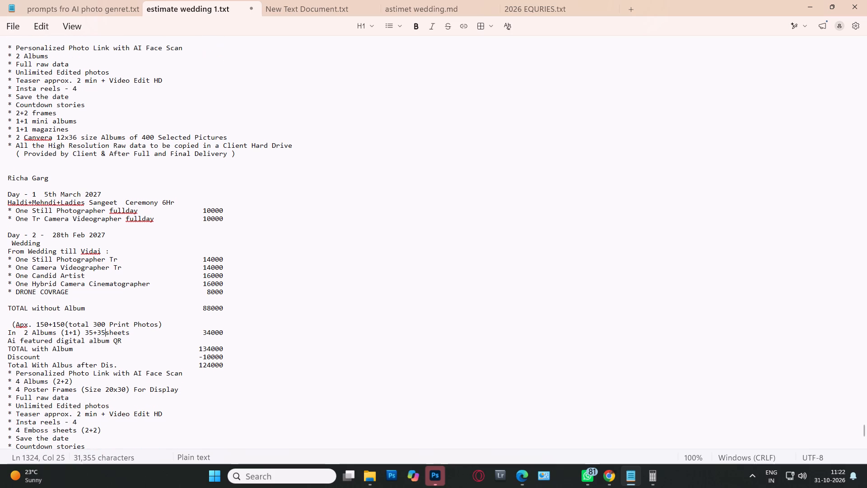
{"action": "left_click", "coordinate": [15, 380]}
{"action": "key", "text": "Delete"}
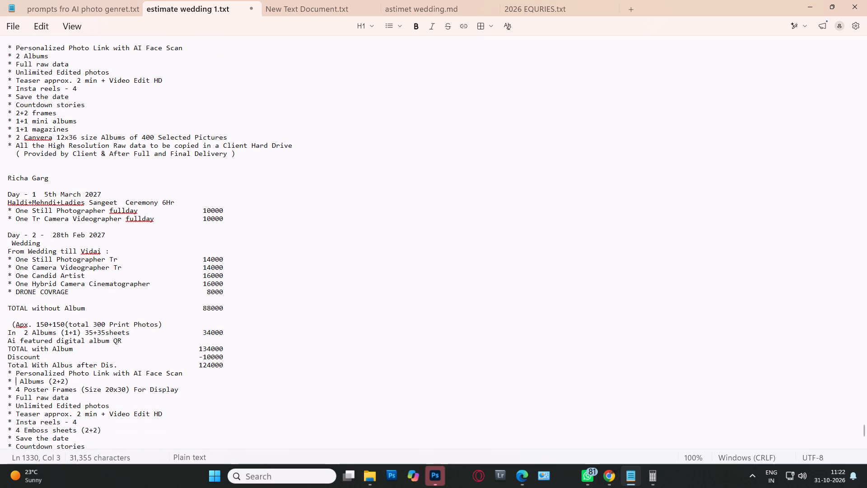
{"action": "key", "text": "2"}
{"action": "key", "text": "Down"}
{"action": "key", "text": "BackSpace"}
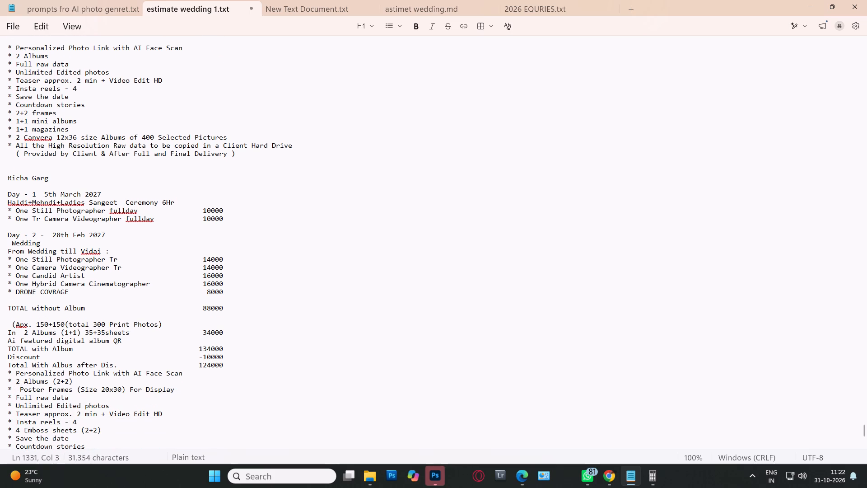
{"action": "key", "text": "2"}
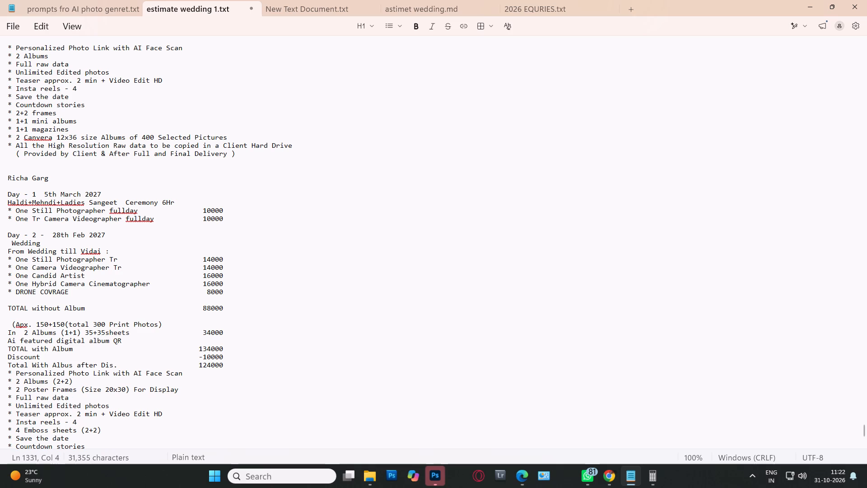
{"action": "left_click", "coordinate": [57, 382]}
{"action": "key", "text": "Delete"}
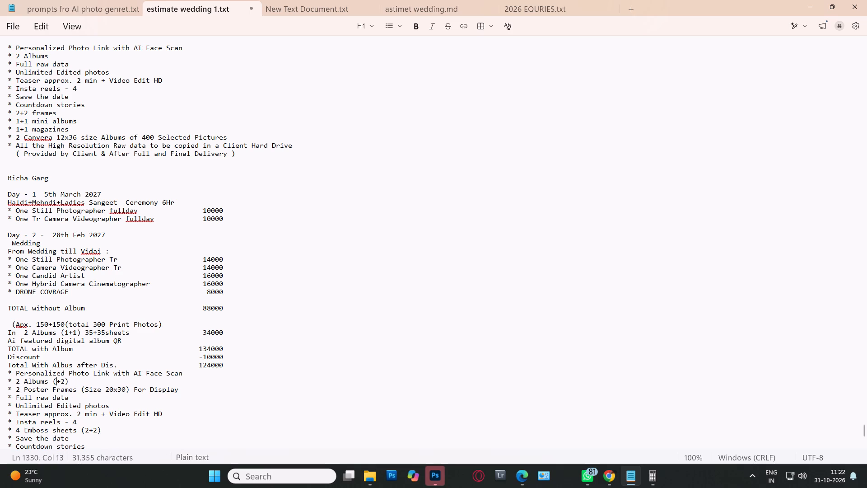
{"action": "key", "text": "1"}
{"action": "key", "text": "Right"}
{"action": "key", "text": "Delete"}
{"action": "key", "text": "1"}
Change the frames, mini albums and magazines quantities in the deliverables list to 2 each.
{"action": "scroll", "coordinate": [78, 398], "scroll_direction": "down", "scroll_amount": 1}
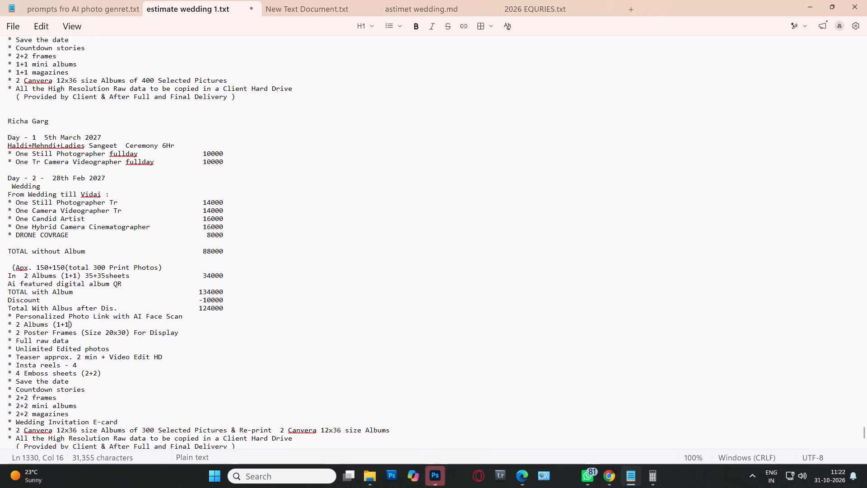
{"action": "left_click", "coordinate": [16, 400]}
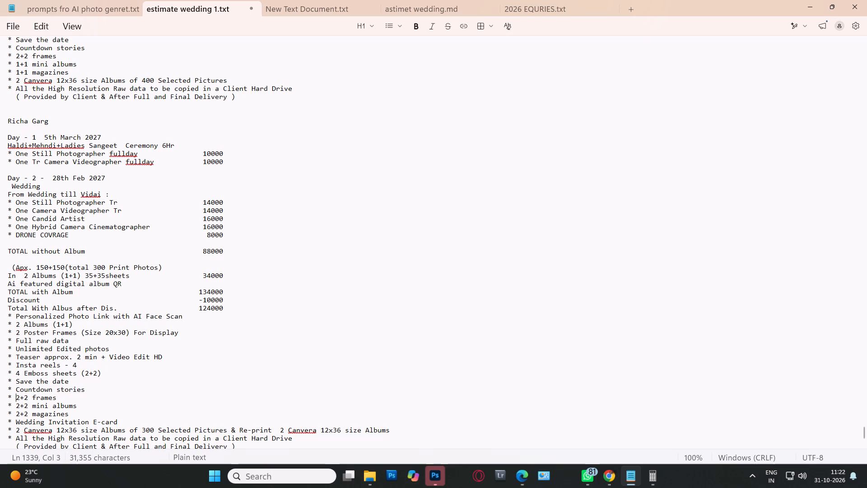
{"action": "key", "text": "Delete"}
{"action": "key", "text": "Delete"}
{"action": "key", "text": "Down"}
{"action": "key", "text": "Delete"}
{"action": "key", "text": "Delete"}
{"action": "key", "text": "Down"}
{"action": "key", "text": "Delete"}
{"action": "key", "text": "Delete"}
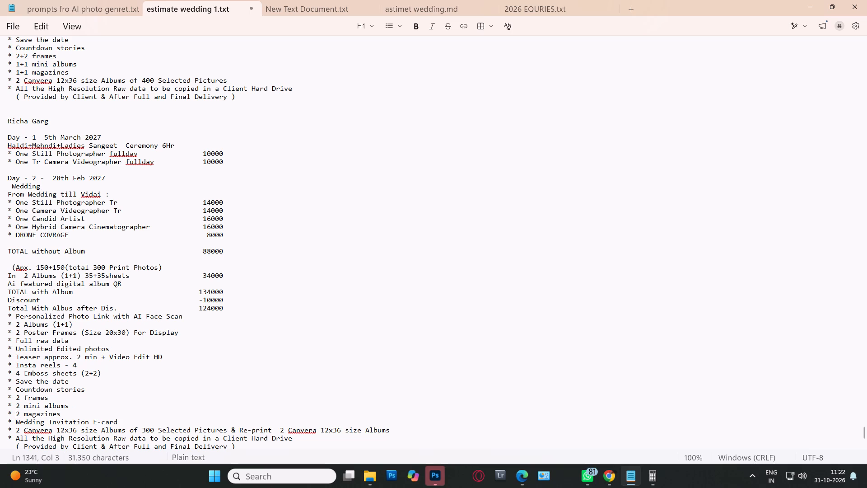
Set the number of Selected Pictures on the Canvera 12x36 albums line to 350.
{"action": "scroll", "coordinate": [210, 382], "scroll_direction": "down", "scroll_amount": 1}
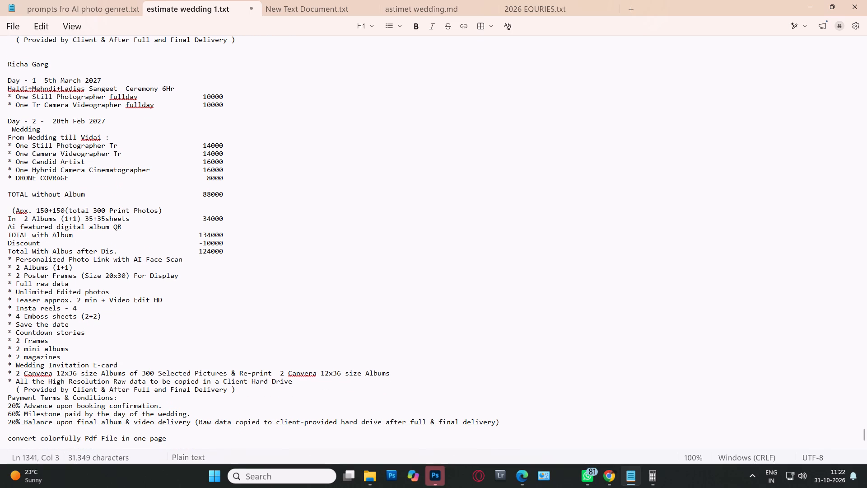
{"action": "left_click", "coordinate": [142, 375]}
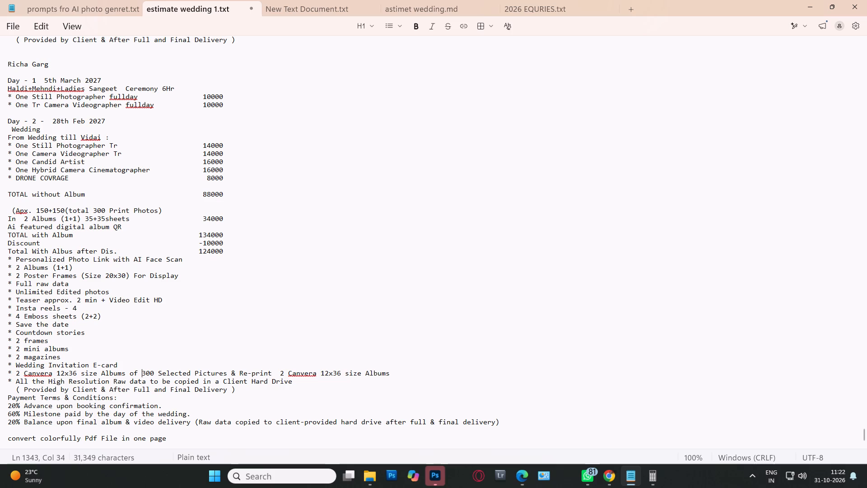
{"action": "key", "text": "Delete"}
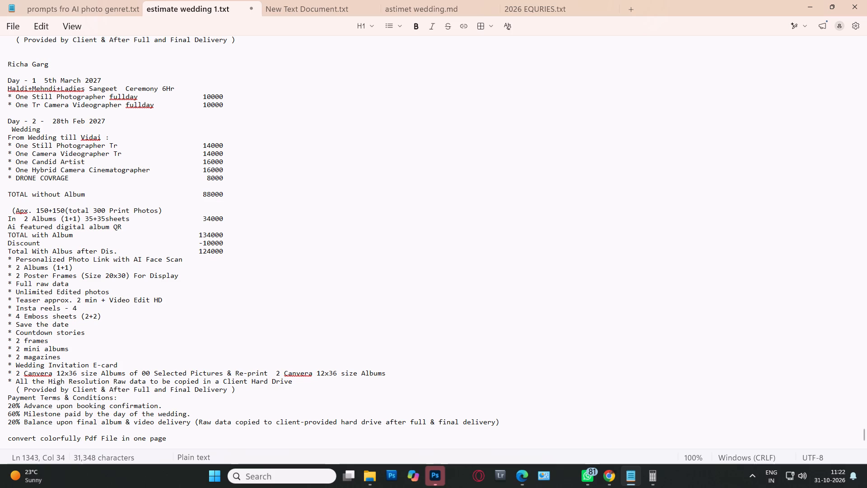
{"action": "key", "text": "4"}
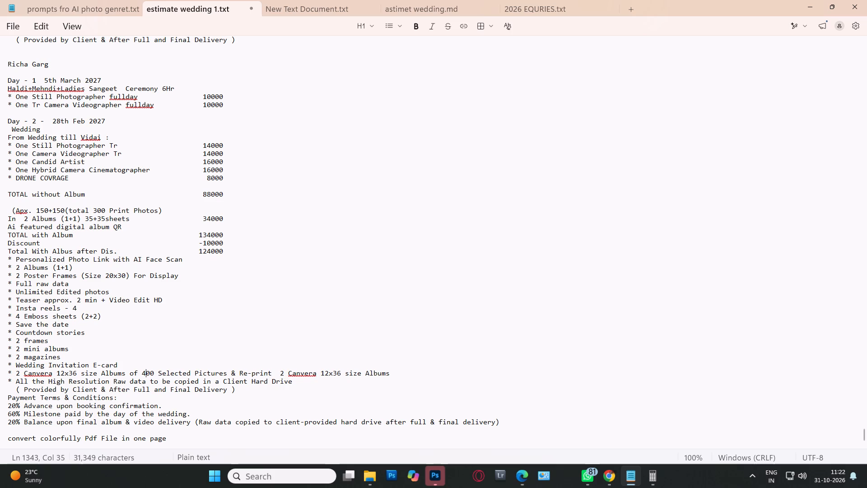
{"action": "key", "text": "BackSpace"}
{"action": "key", "text": "3"}
{"action": "key", "text": "Delete"}
{"action": "key", "text": "5"}
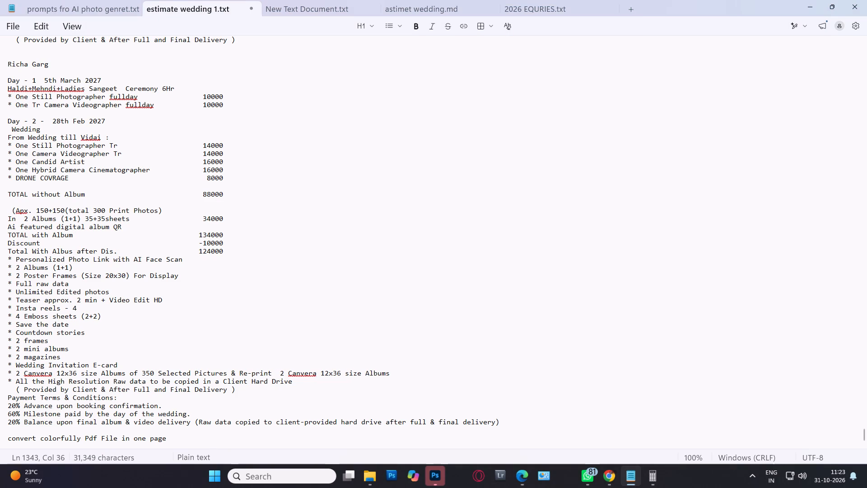
Set both the total Print Photos and the Canvera albums' Selected Pictures count to 300, and save the estimate.
{"action": "left_click", "coordinate": [98, 210]}
{"action": "key", "text": "Delete"}
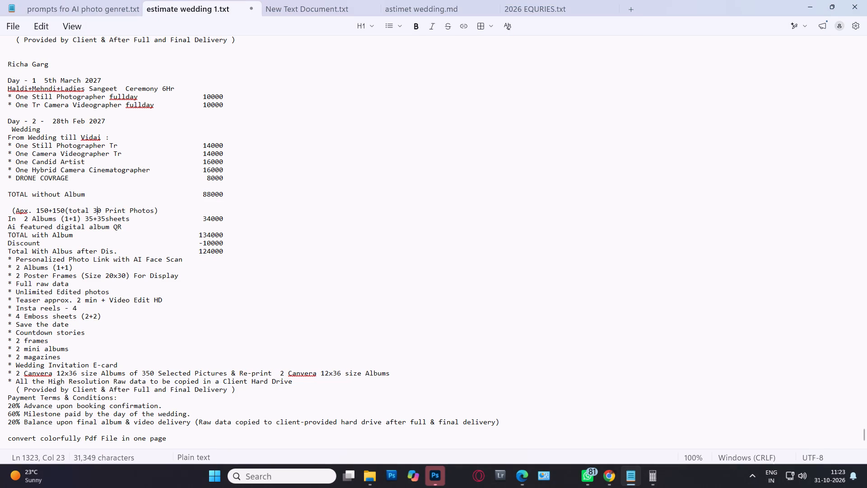
{"action": "key", "text": "0"}
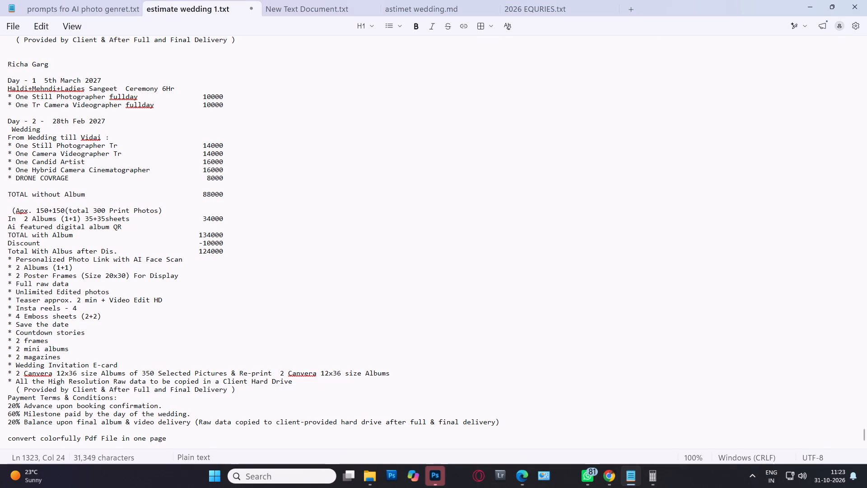
{"action": "left_click", "coordinate": [145, 376]}
{"action": "key", "text": "Delete"}
{"action": "key", "text": "0"}
{"action": "key", "text": "ctrl+s"}
Set the price of the 2 Albums (1+1) 35+35sheets line to 30000.
{"action": "left_click", "coordinate": [207, 221]}
{"action": "key", "text": "Delete"}
{"action": "key", "text": "BackSpace"}
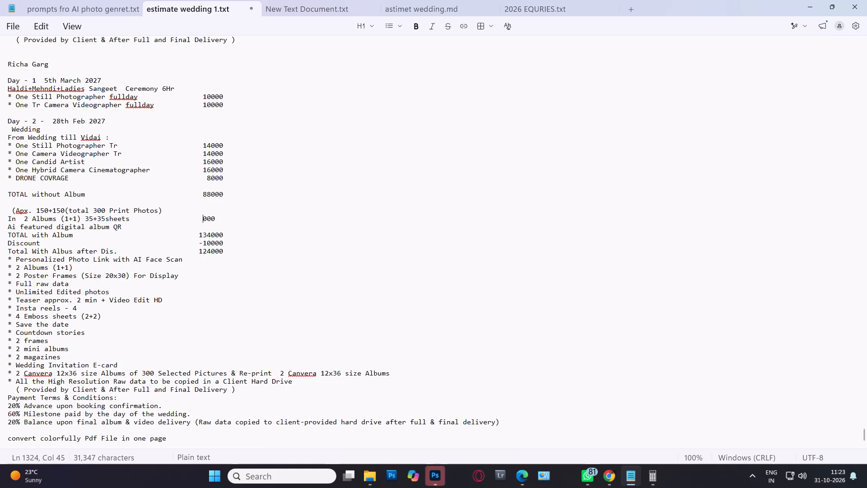
{"action": "key", "text": "3"}
{"action": "key", "text": "0"}
{"action": "left_click", "coordinate": [256, 262]}
{"action": "scroll", "coordinate": [301, 398], "scroll_direction": "down", "scroll_amount": 1}
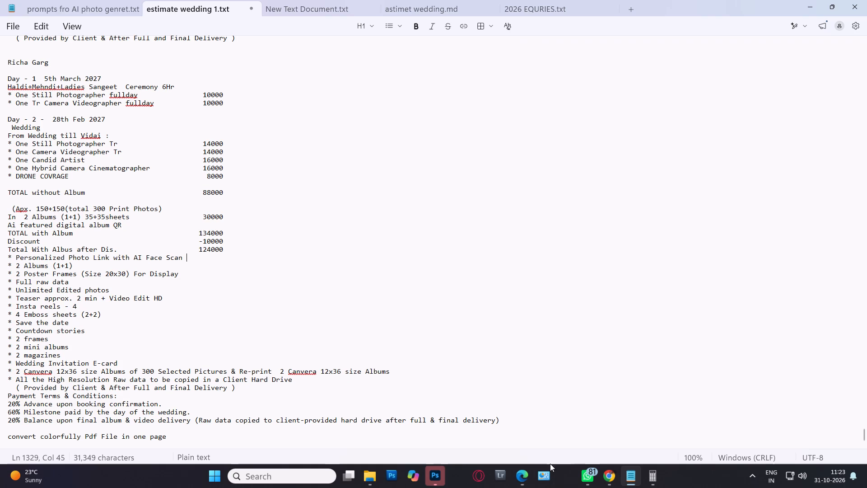
Open the previous client's wedding quotation PDF from Downloads, review its prices and deliverables, and close it.
{"action": "left_click", "coordinate": [365, 478]}
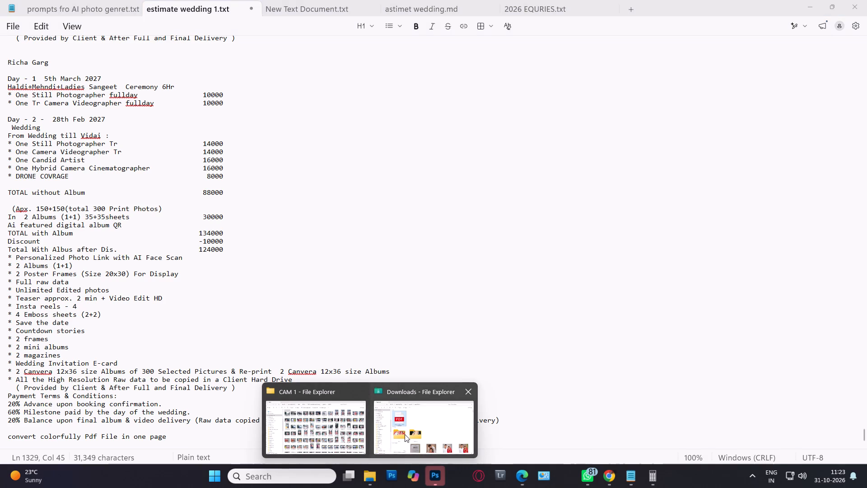
{"action": "left_click", "coordinate": [405, 434]}
{"action": "double_click", "coordinate": [256, 164]}
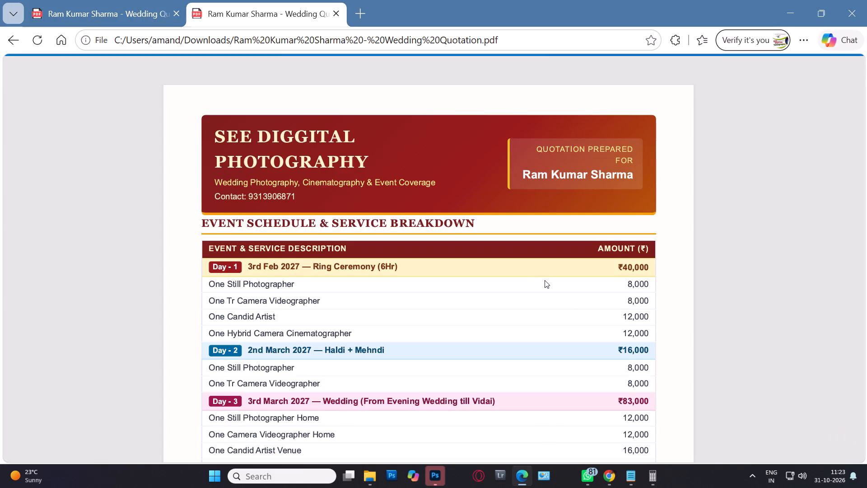
{"action": "scroll", "coordinate": [545, 282], "scroll_direction": "down", "scroll_amount": 8}
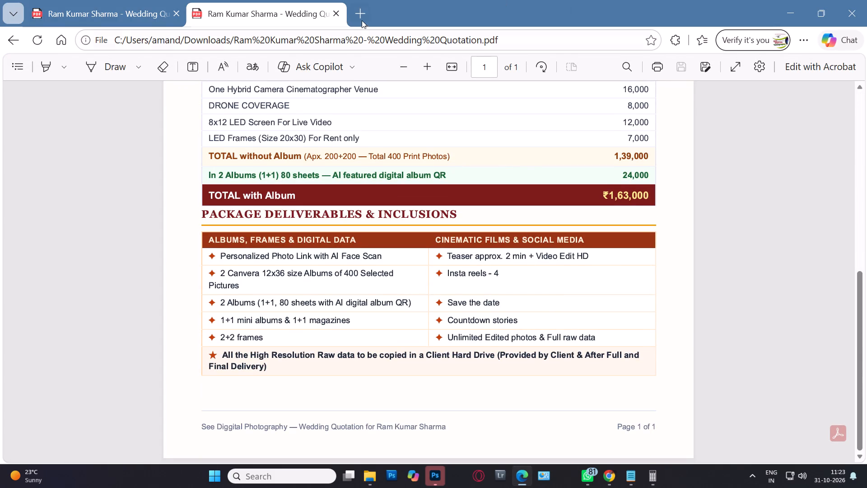
{"action": "left_click", "coordinate": [334, 10]}
{"action": "left_click", "coordinate": [176, 12]}
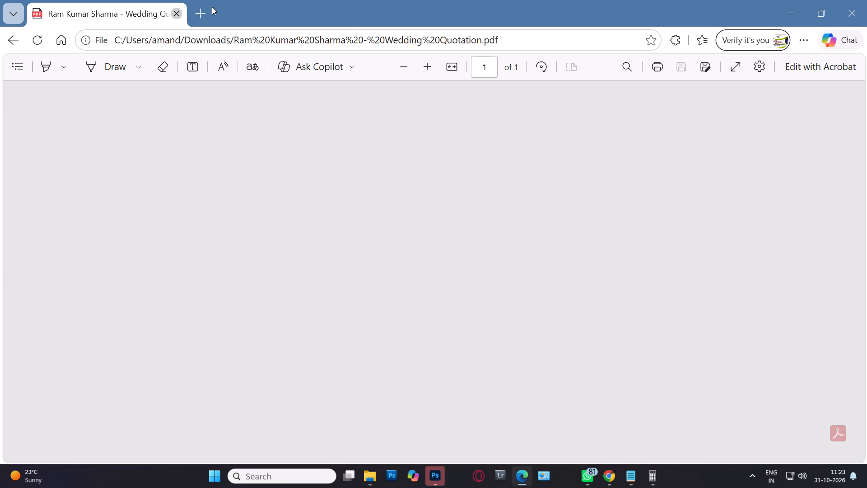
{"action": "left_click", "coordinate": [793, 6]}
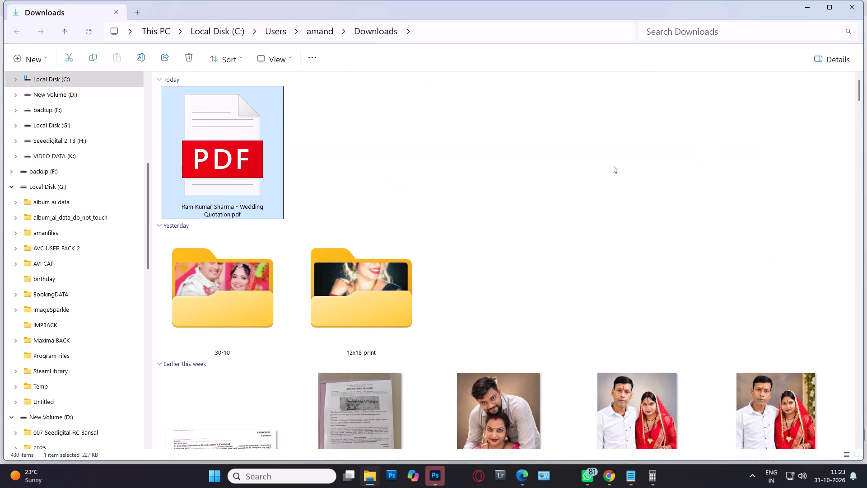
{"action": "left_click", "coordinate": [804, 5]}
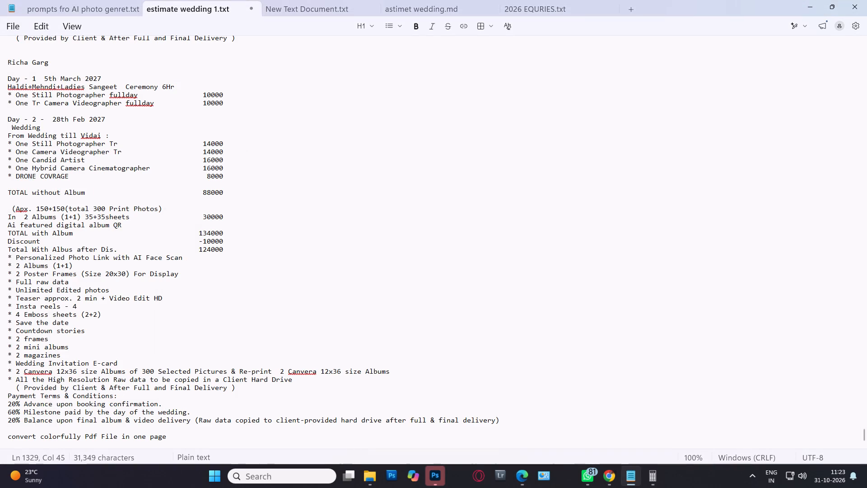
Replace the client name heading the new estimate with Manoj.
{"action": "scroll", "coordinate": [292, 334], "scroll_direction": "up", "scroll_amount": 1}
{"action": "left_click_drag", "start_coordinate": [56, 119], "coordinate": [0, 122]}
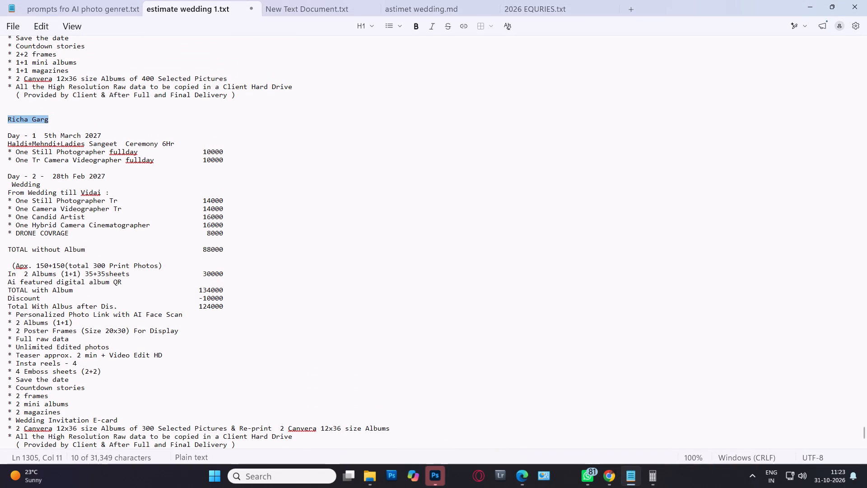
{"action": "left_click_drag", "start_coordinate": [0, 122], "coordinate": [0, 122]}
{"action": "type", "text": "Manoj"}
{"action": "left_click", "coordinate": [400, 255]}
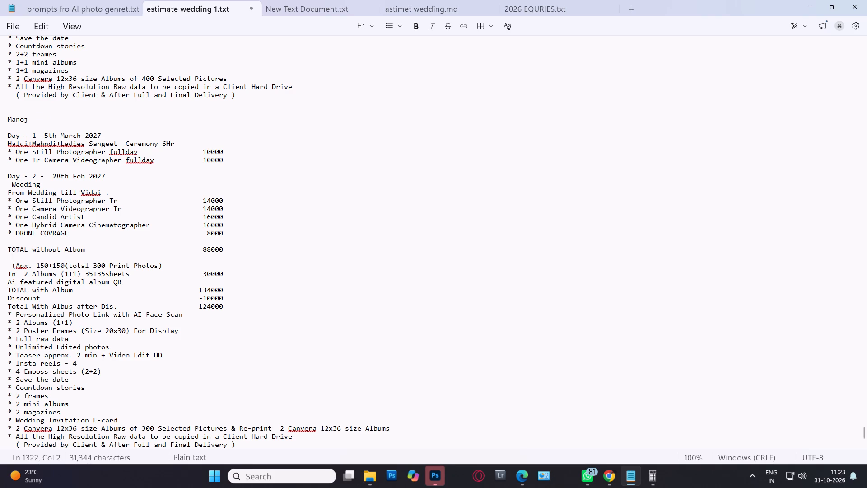
Remove "fullday" from the two Day - 1 service lines, realign their prices with the amount column, and save.
{"action": "left_click_drag", "start_coordinate": [111, 150], "coordinate": [139, 150]}
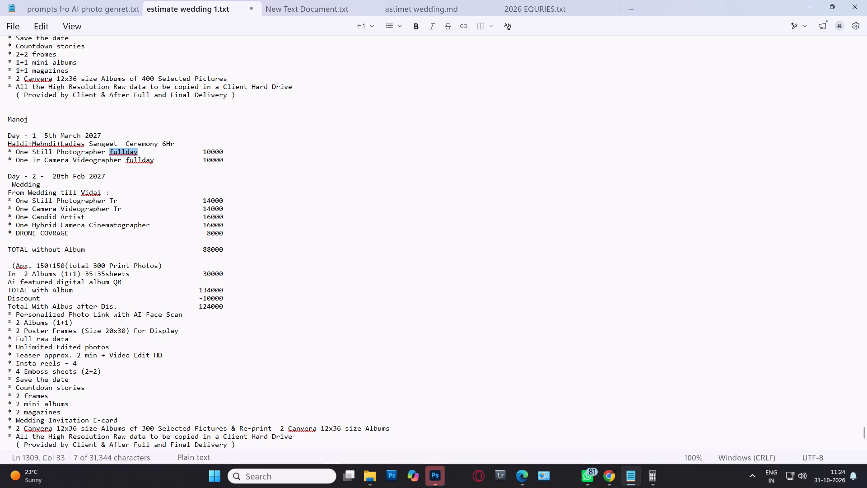
{"action": "key", "text": "Delete"}
{"action": "left_click_drag", "start_coordinate": [124, 160], "coordinate": [158, 162]}
{"action": "key", "text": "Delete"}
{"action": "left_click", "coordinate": [135, 154]}
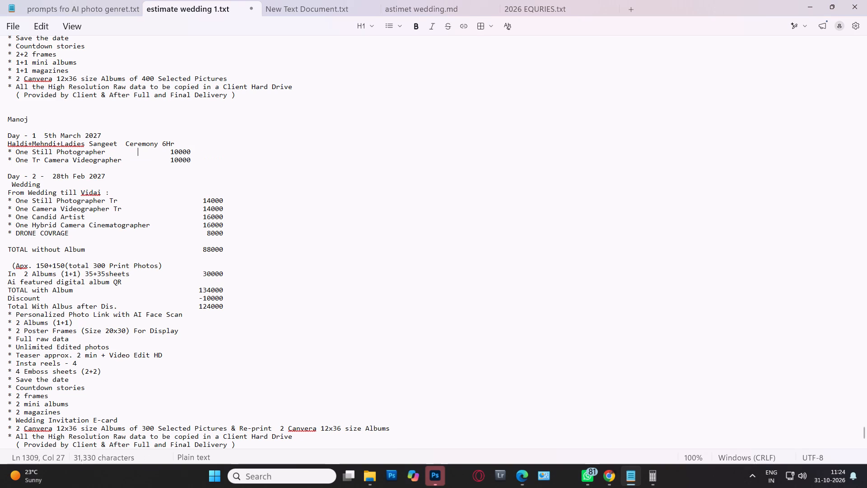
{"action": "key", "text": "Tab"}
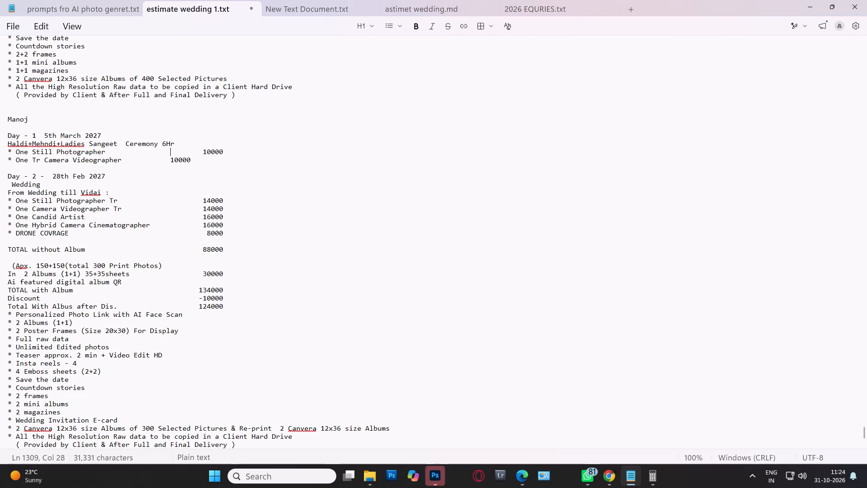
{"action": "left_click", "coordinate": [149, 161]}
{"action": "key", "text": "Tab"}
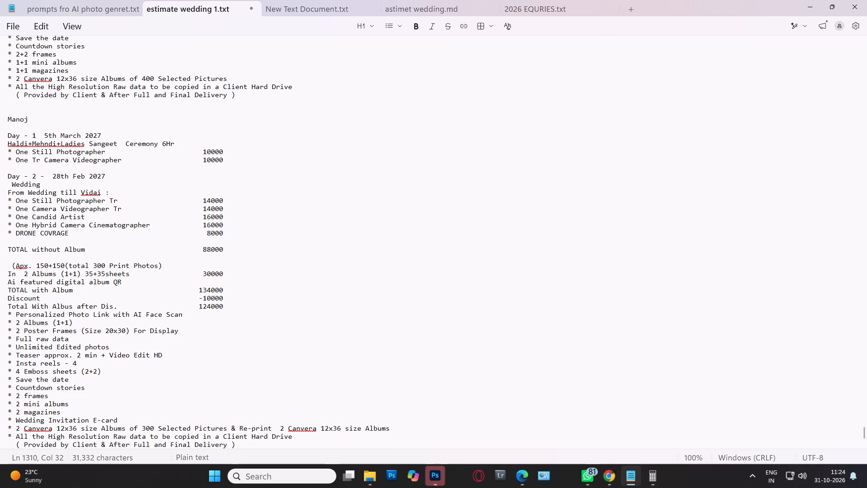
{"action": "key", "text": "ctrl+s"}
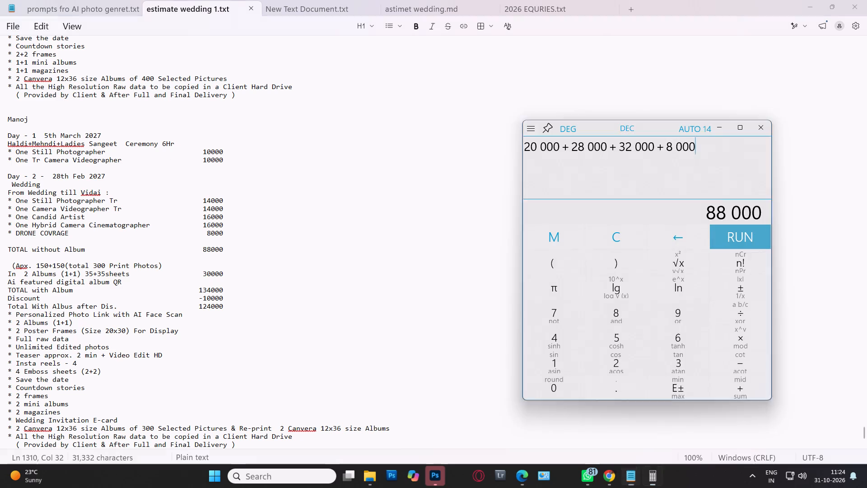
Add 88000 and 30000 in the calculator and set TOTAL with Album in the estimate to 118000.
{"action": "key", "text": "Escape"}
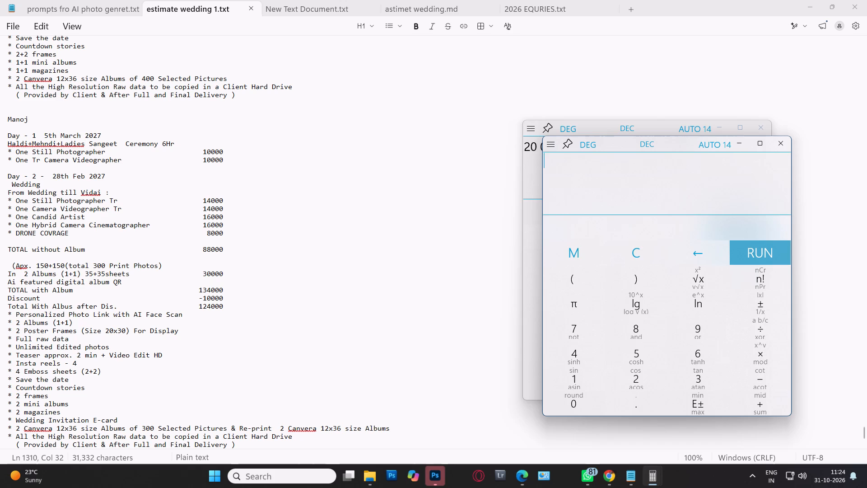
{"action": "type", "text": "88000+"}
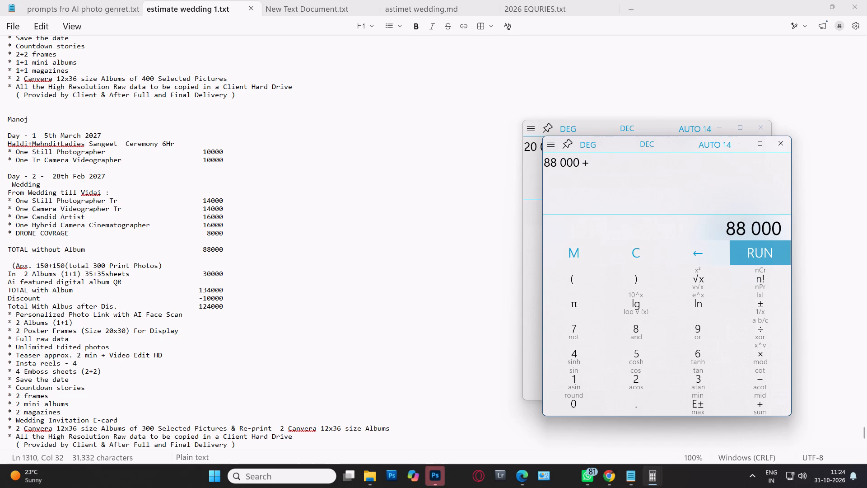
{"action": "type", "text": "30000"}
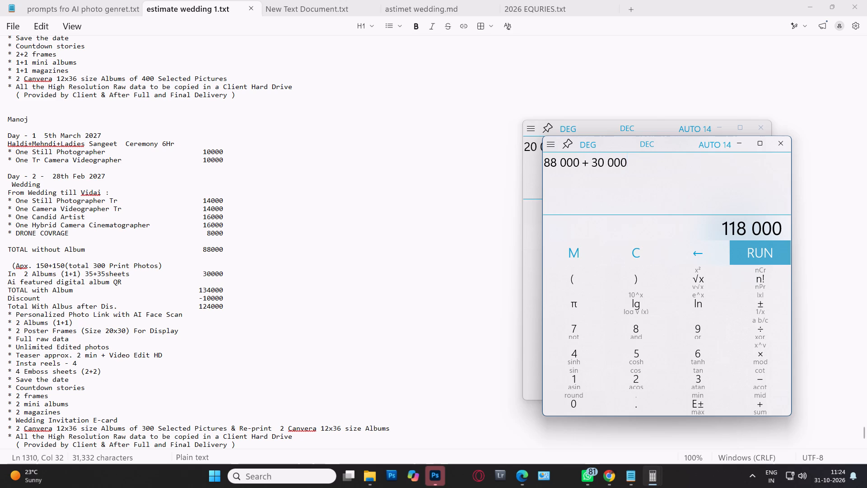
{"action": "left_click", "coordinate": [204, 291]}
{"action": "left_click", "coordinate": [650, 481]}
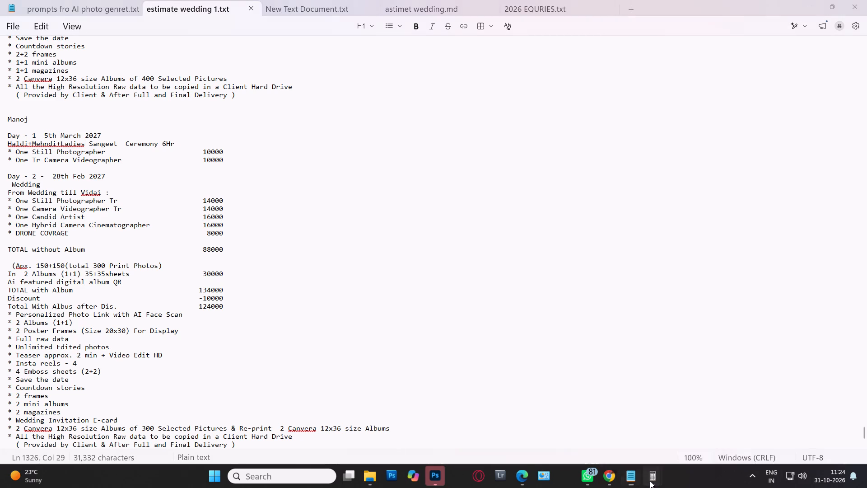
{"action": "left_click", "coordinate": [693, 429]}
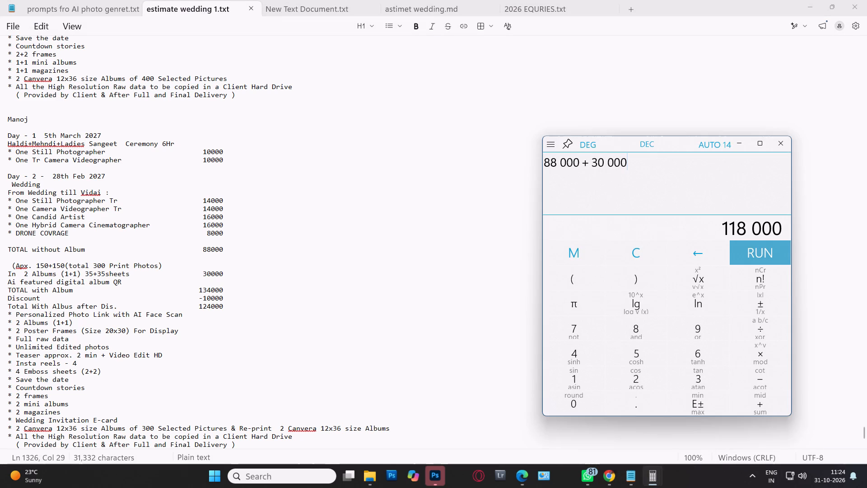
{"action": "left_click", "coordinate": [200, 293]}
{"action": "left_click", "coordinate": [204, 291]}
{"action": "key", "text": "Delete"}
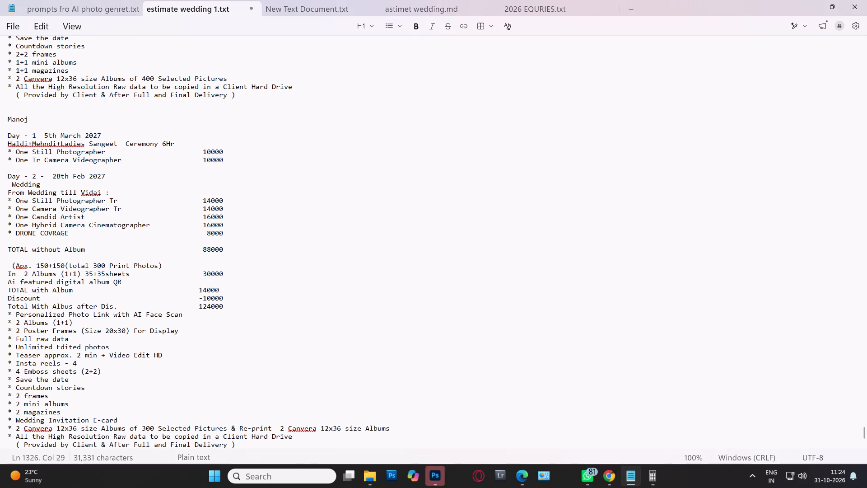
{"action": "key", "text": "Delete"}
{"action": "type", "text": "18"}
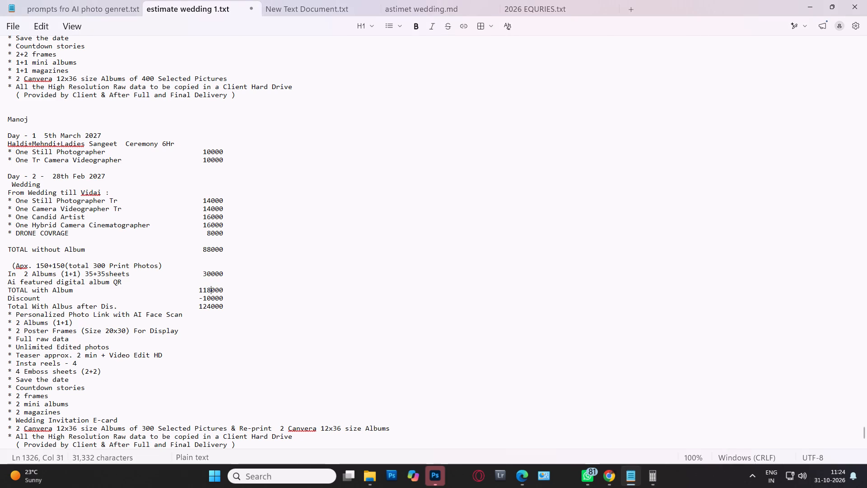
Set the total with albums after discount to 108000 and save the estimate.
{"action": "left_click", "coordinate": [203, 307]}
{"action": "key", "text": "Delete"}
{"action": "key", "text": "Delete"}
{"action": "type", "text": "08"}
{"action": "left_click", "coordinate": [313, 370]}
{"action": "scroll", "coordinate": [368, 408], "scroll_direction": "down", "scroll_amount": 1}
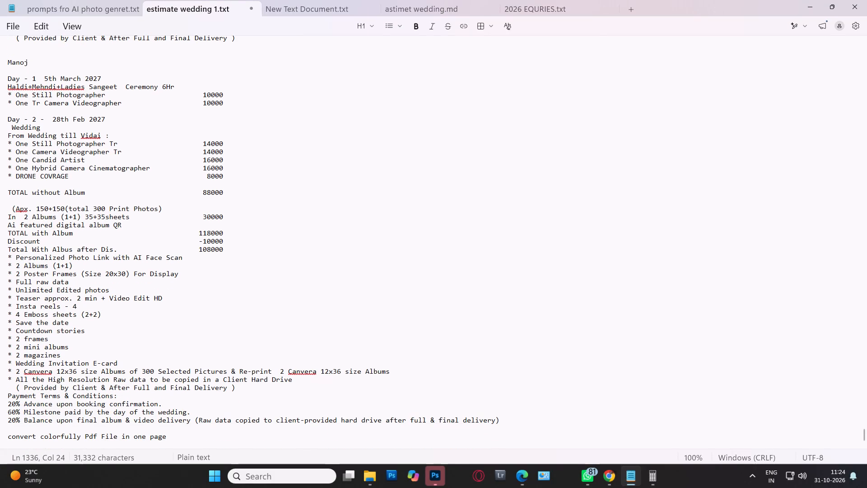
{"action": "key", "text": "ctrl+s"}
{"action": "scroll", "coordinate": [179, 391], "scroll_direction": "up", "scroll_amount": 2}
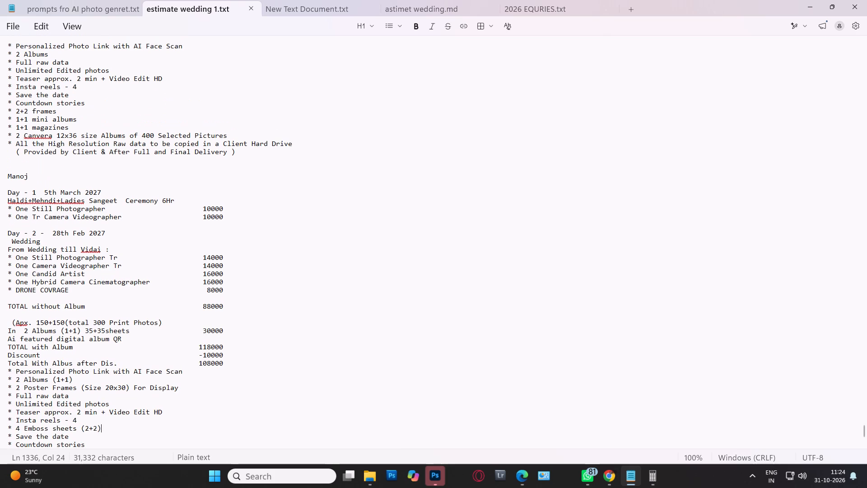
{"action": "left_click_drag", "start_coordinate": [7, 171], "coordinate": [350, 349]}
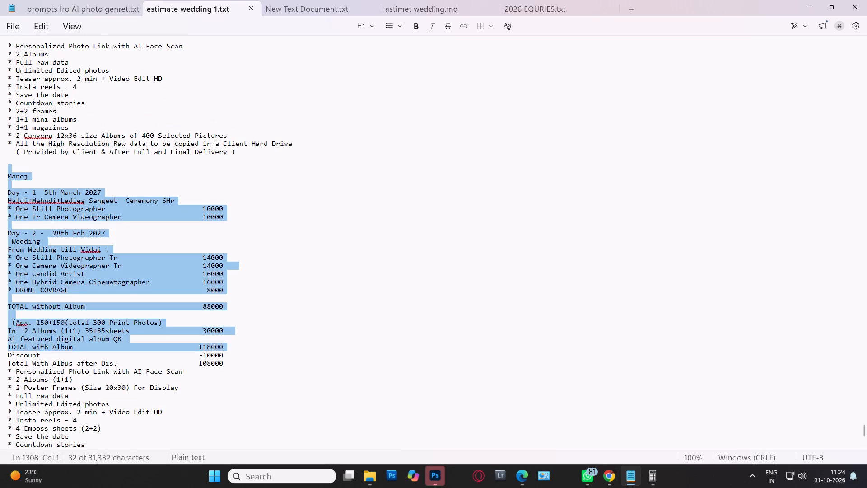
{"action": "left_click_drag", "start_coordinate": [350, 349], "coordinate": [406, 385]}
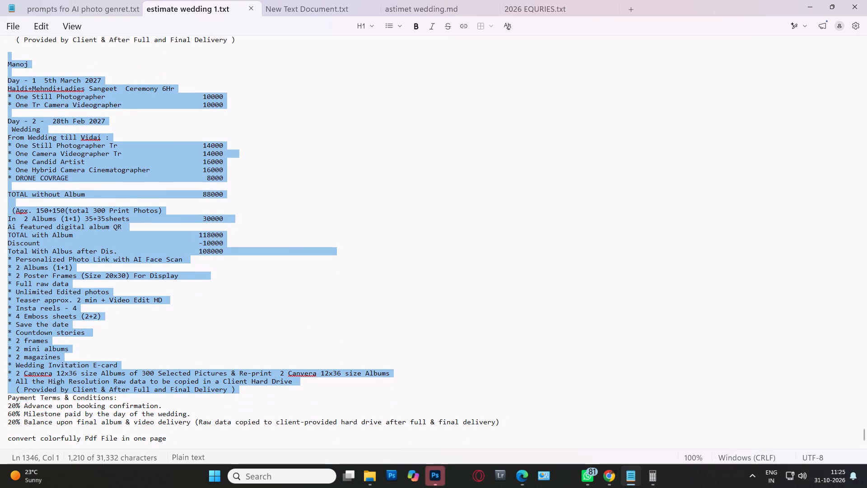